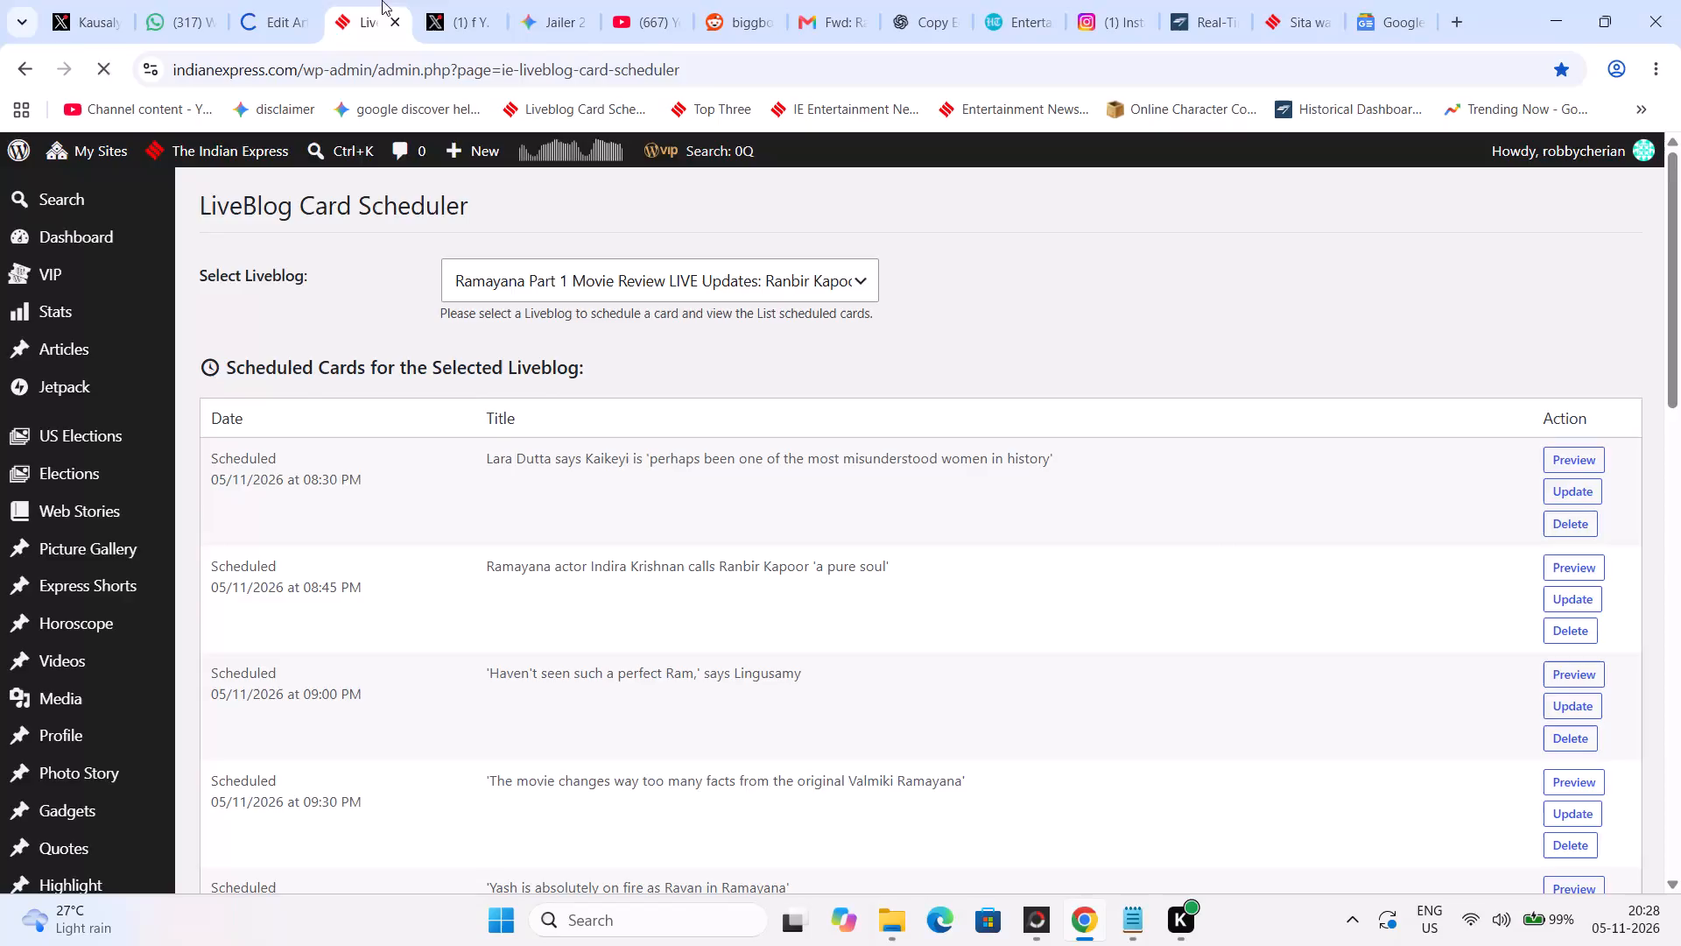
Switch to X's home feed, load the new posts in For you and look through the latest entertainment posts.
left_click(441, 0)
left_click(175, 182)
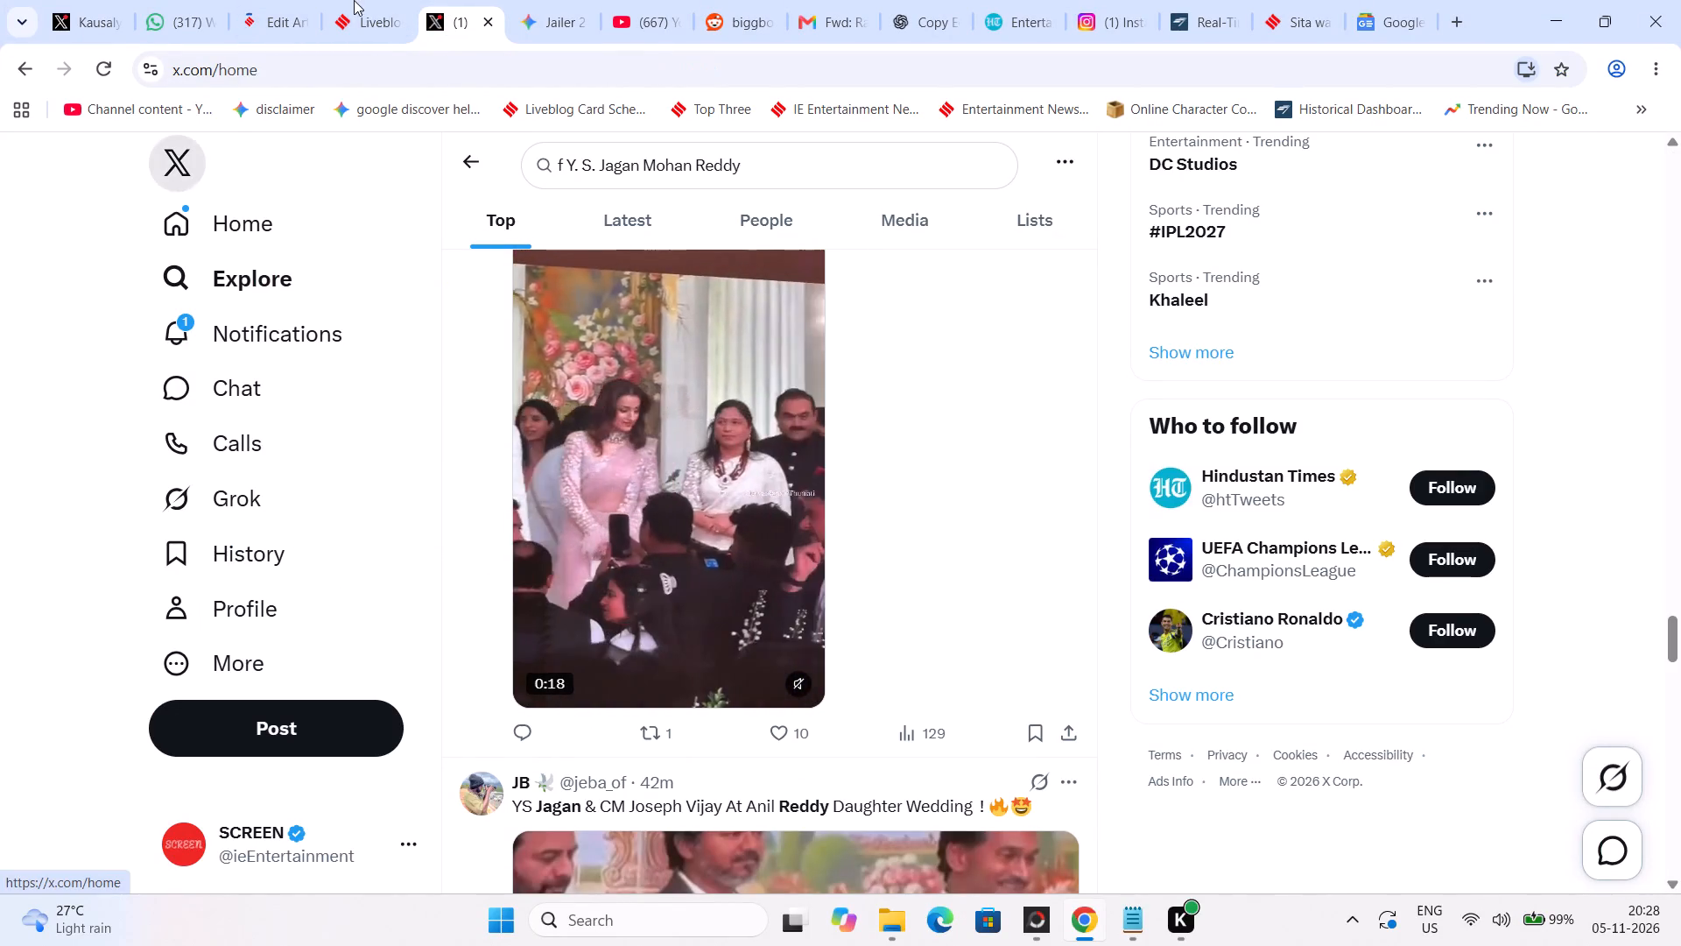
left_click(354, 0)
left_click(447, 0)
scroll(686, 385, "up", 9)
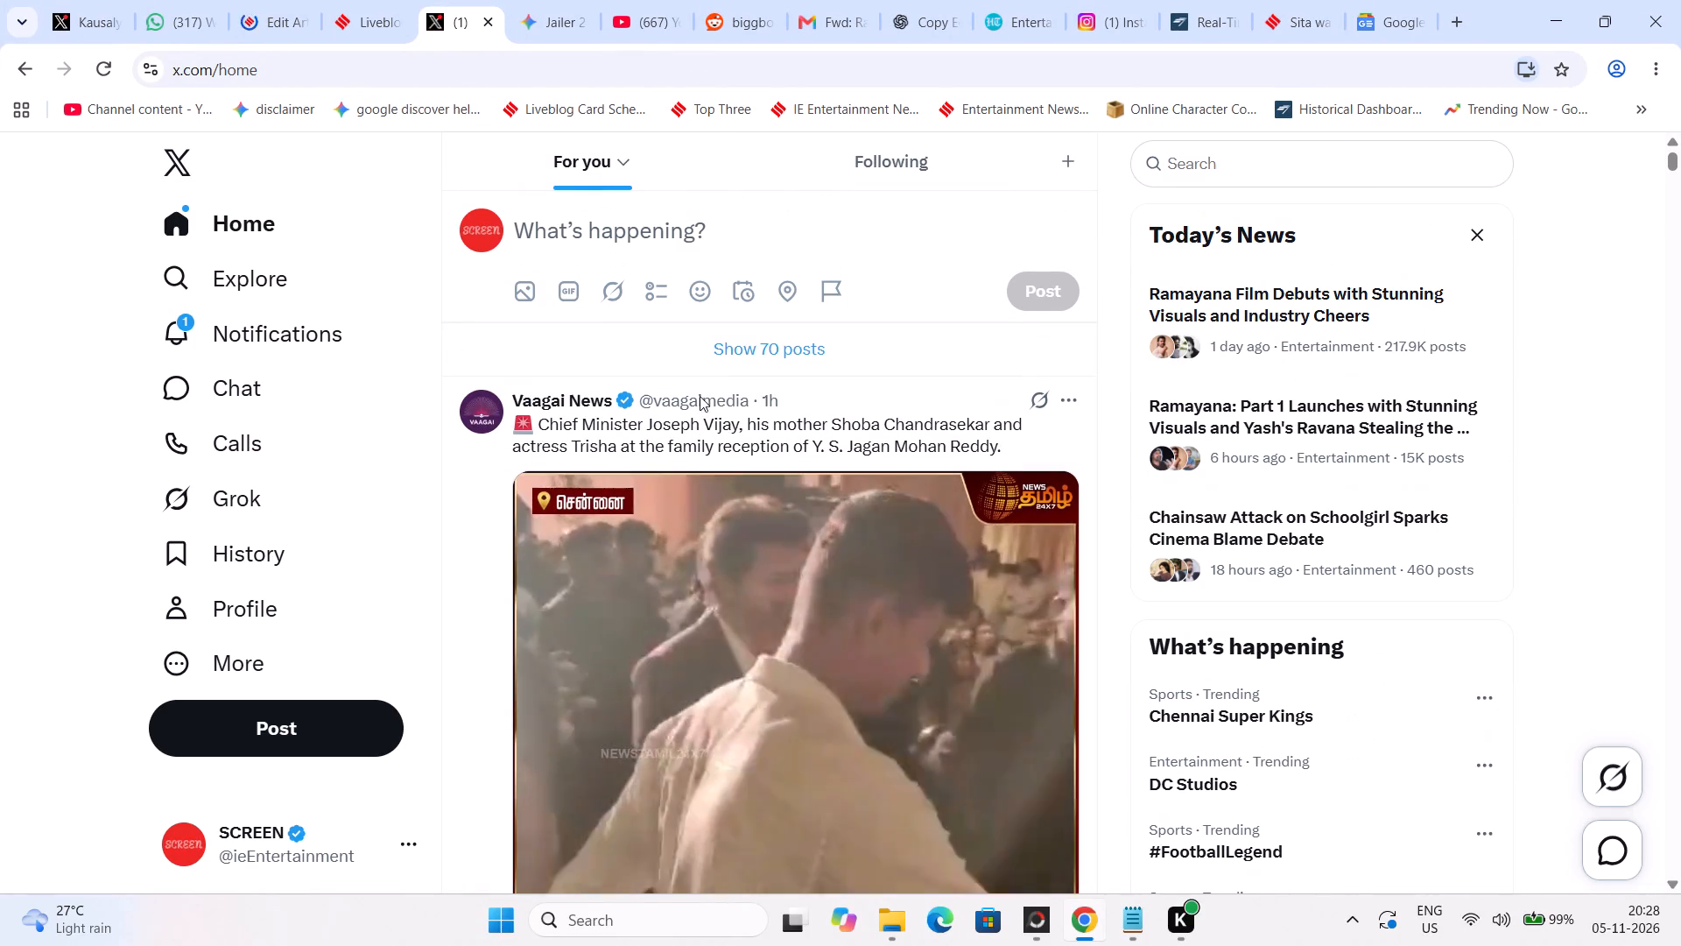
left_click(764, 342)
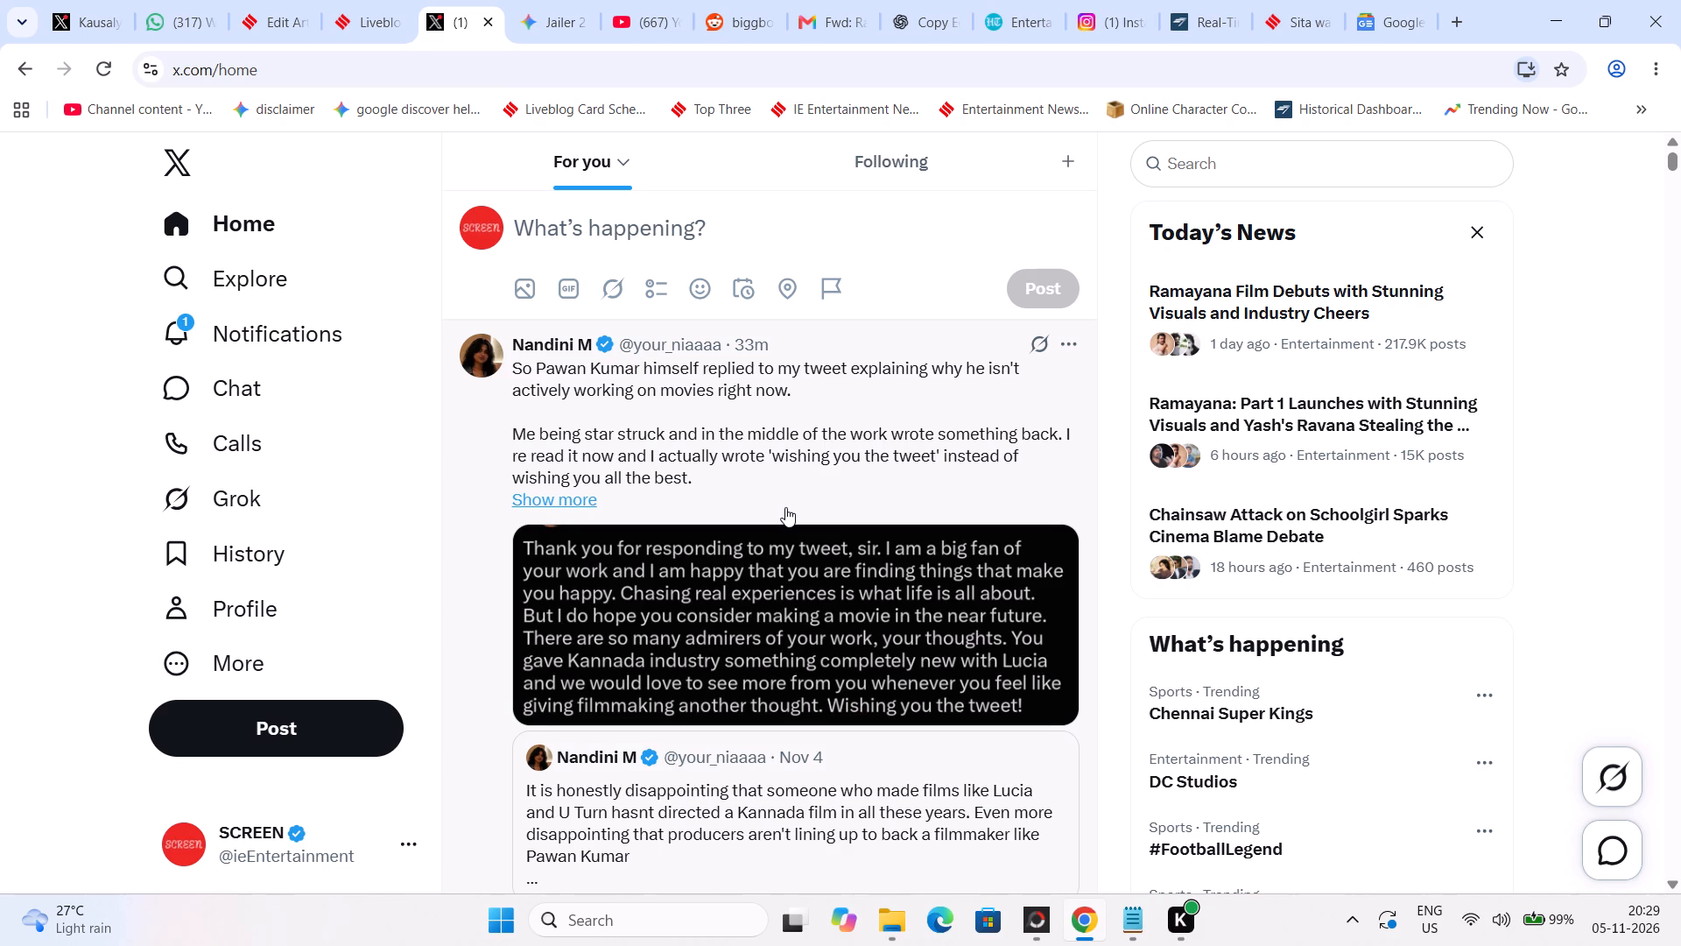
scroll(785, 507, "down", 7)
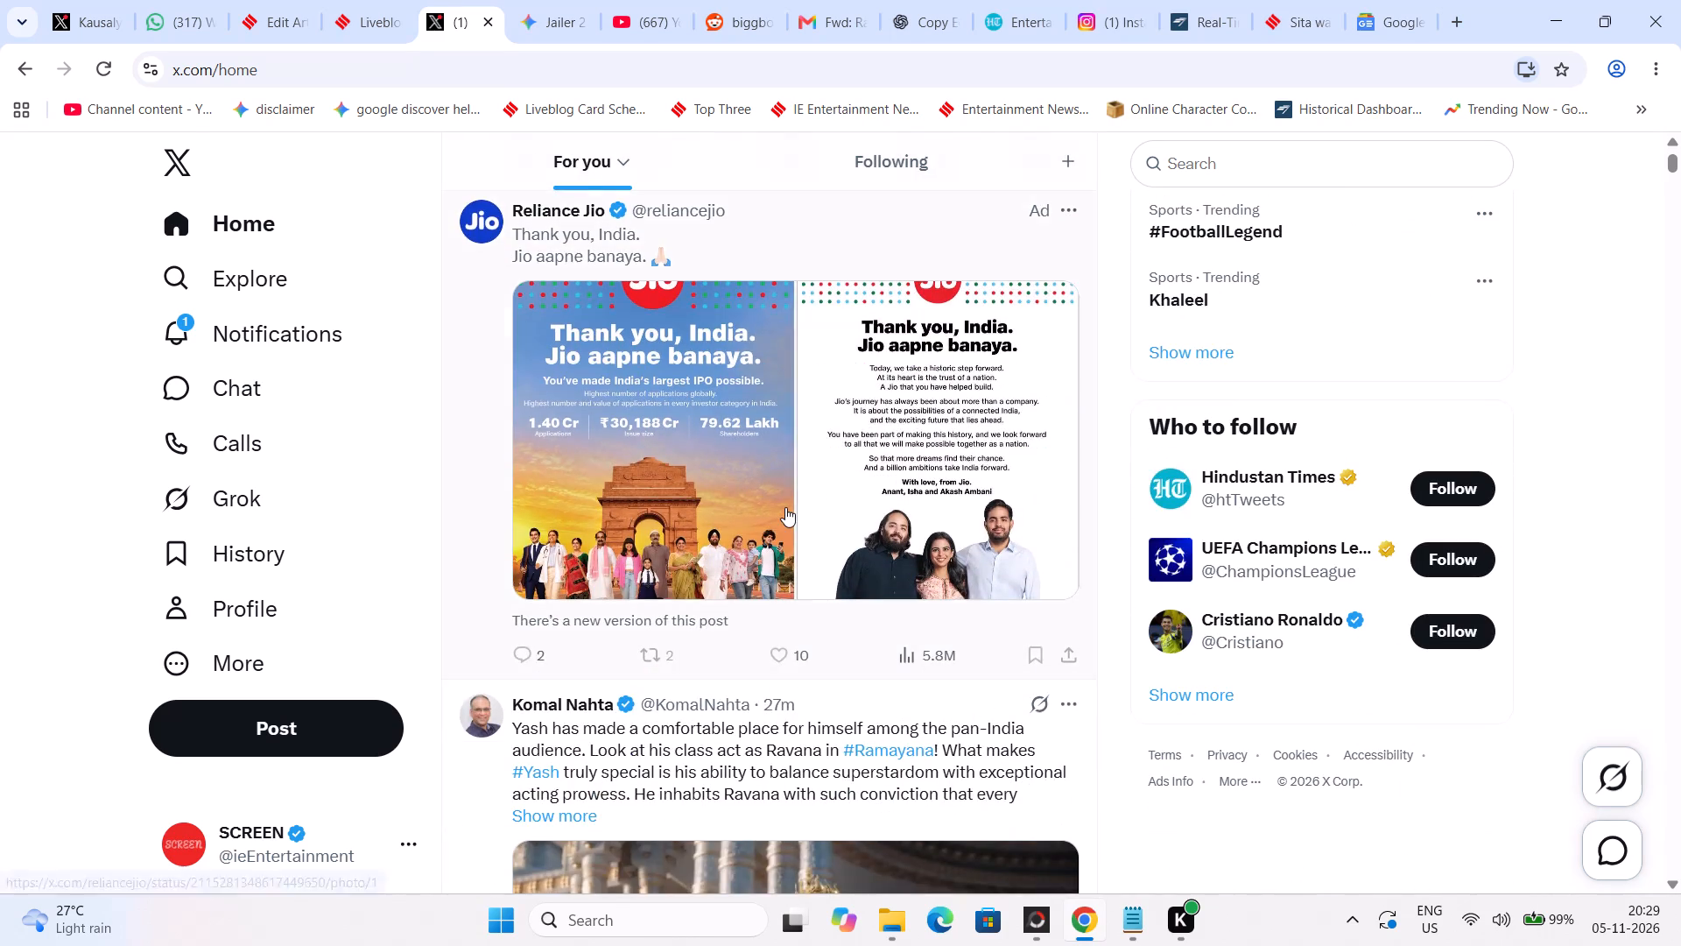
Expand Komal Nahta's post about Yash and Ramayana in the feed and copy its full text.
scroll(785, 507, "down", 4)
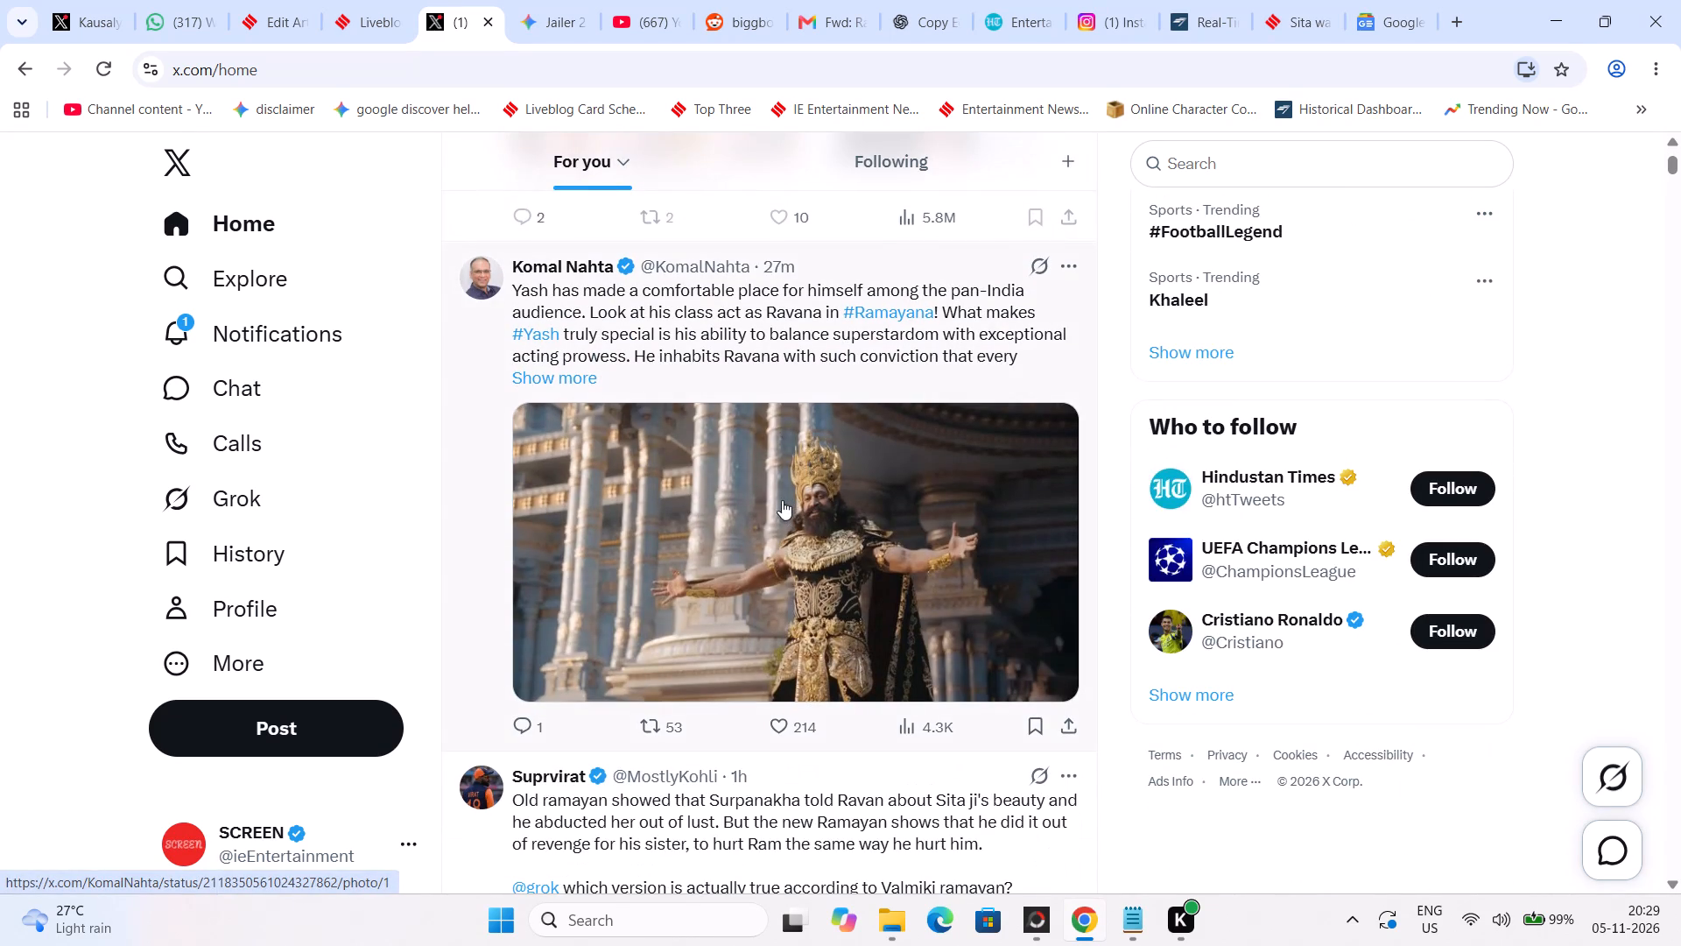
left_click(587, 376)
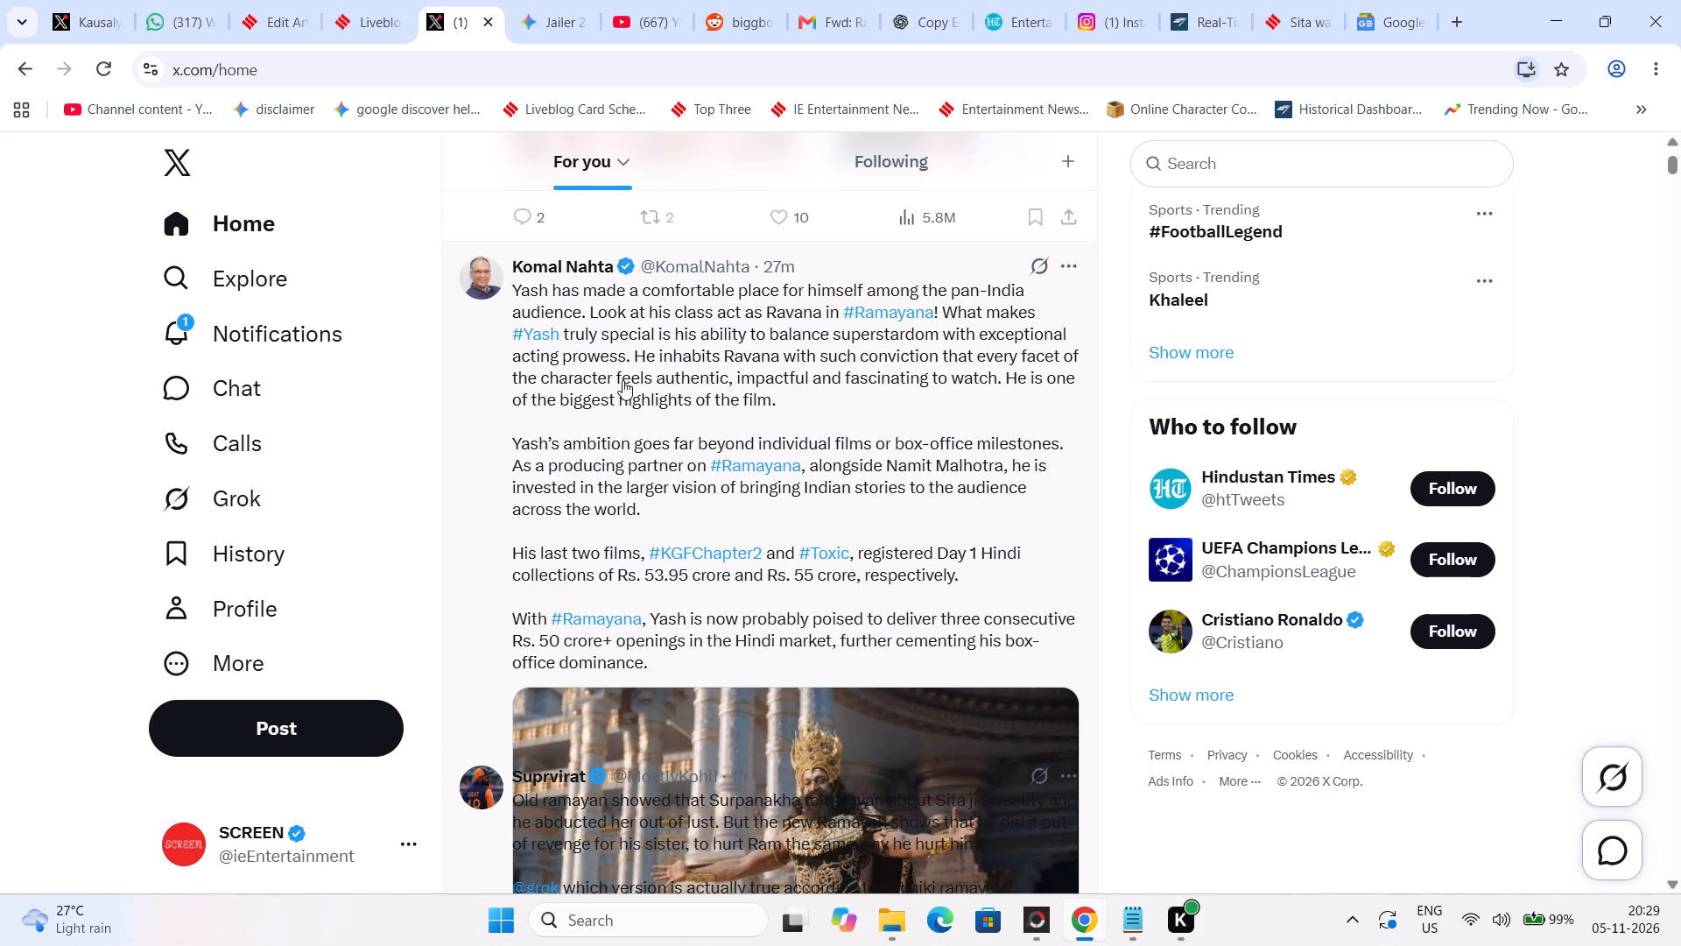
scroll(679, 427, "down", 1)
left_click_drag(652, 554, 538, 484)
scroll(538, 484, "up", 1)
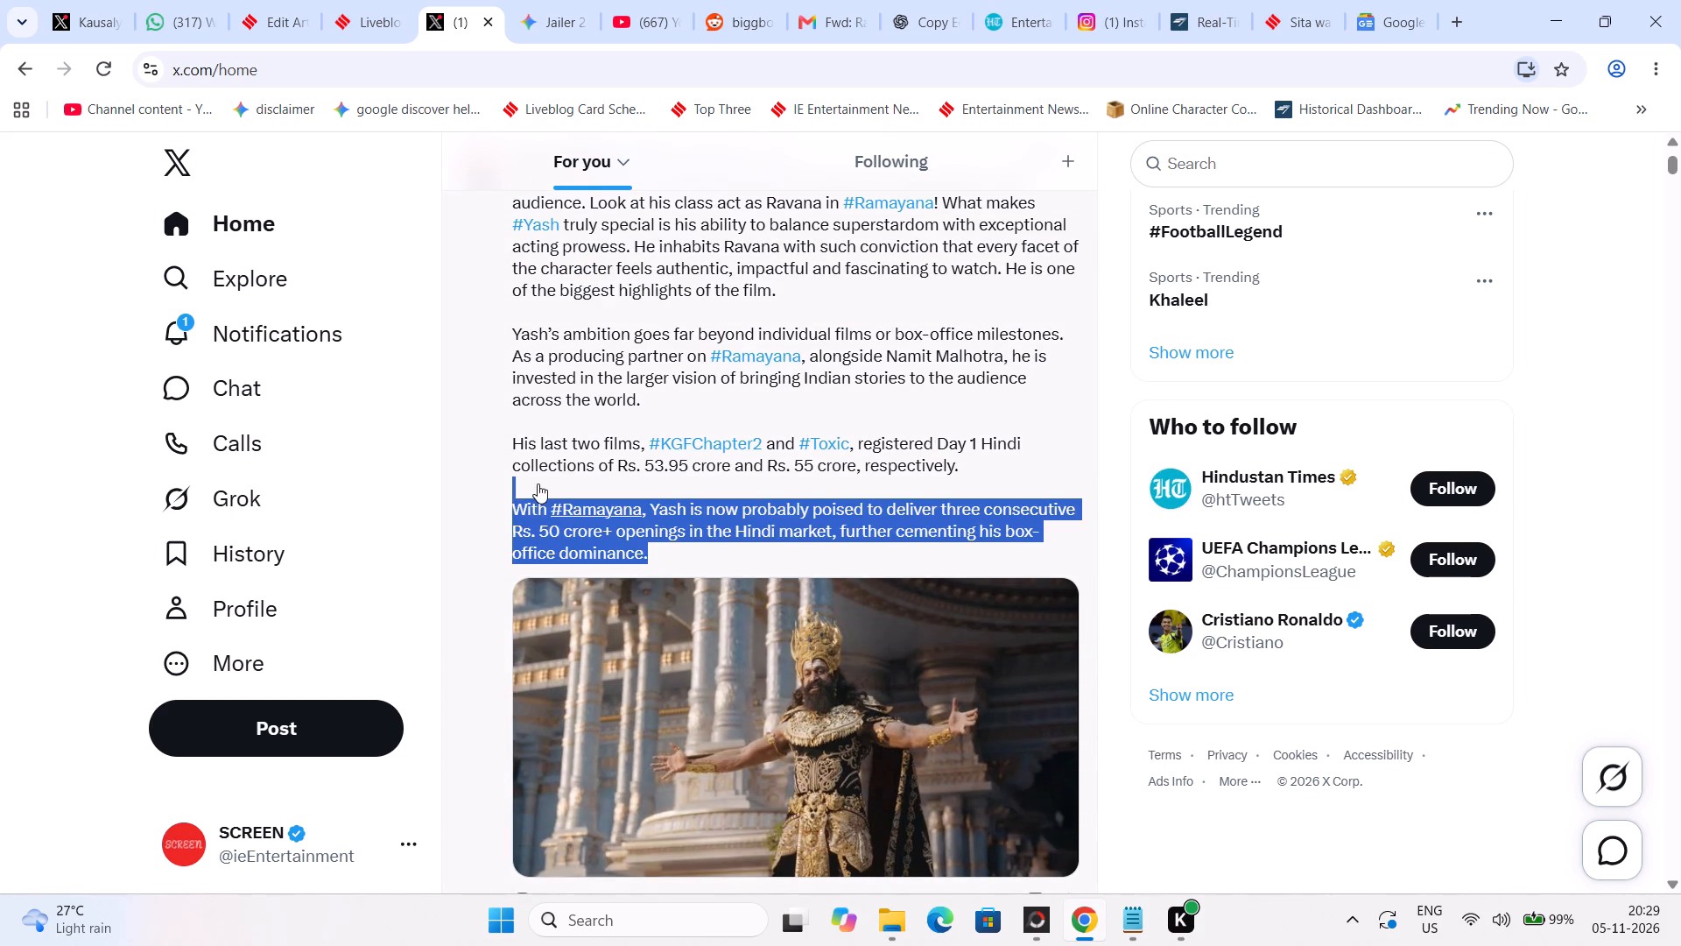
scroll(538, 484, "up", 1)
left_click_drag(538, 484, 508, 343)
key("ctrl+c")
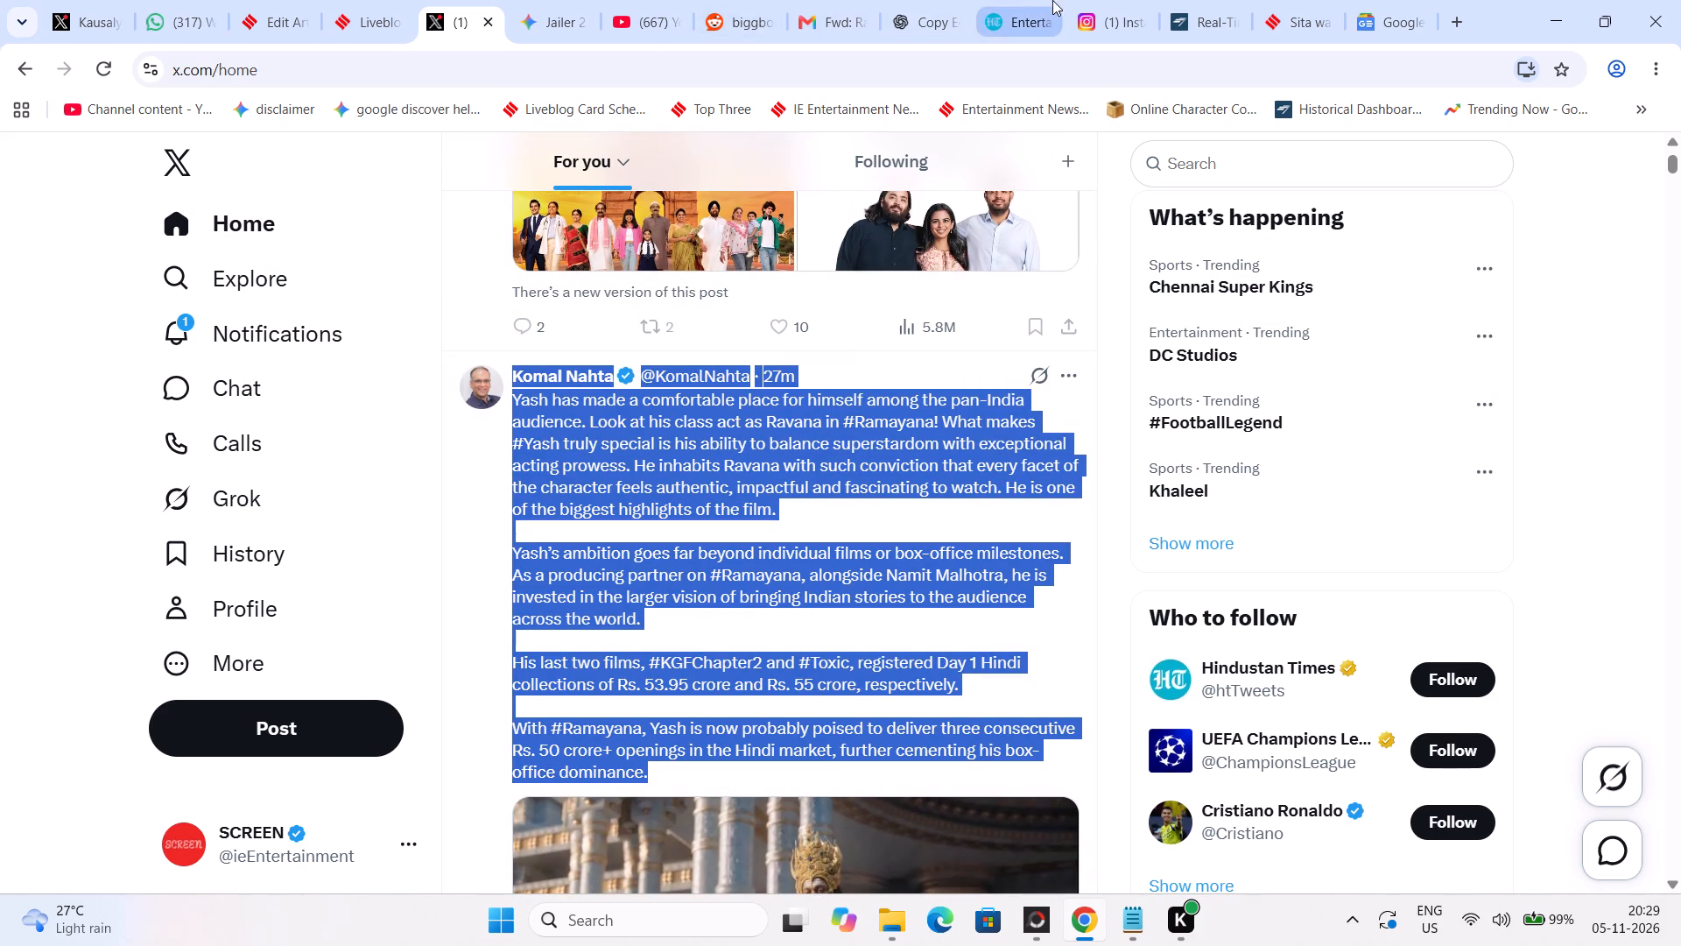
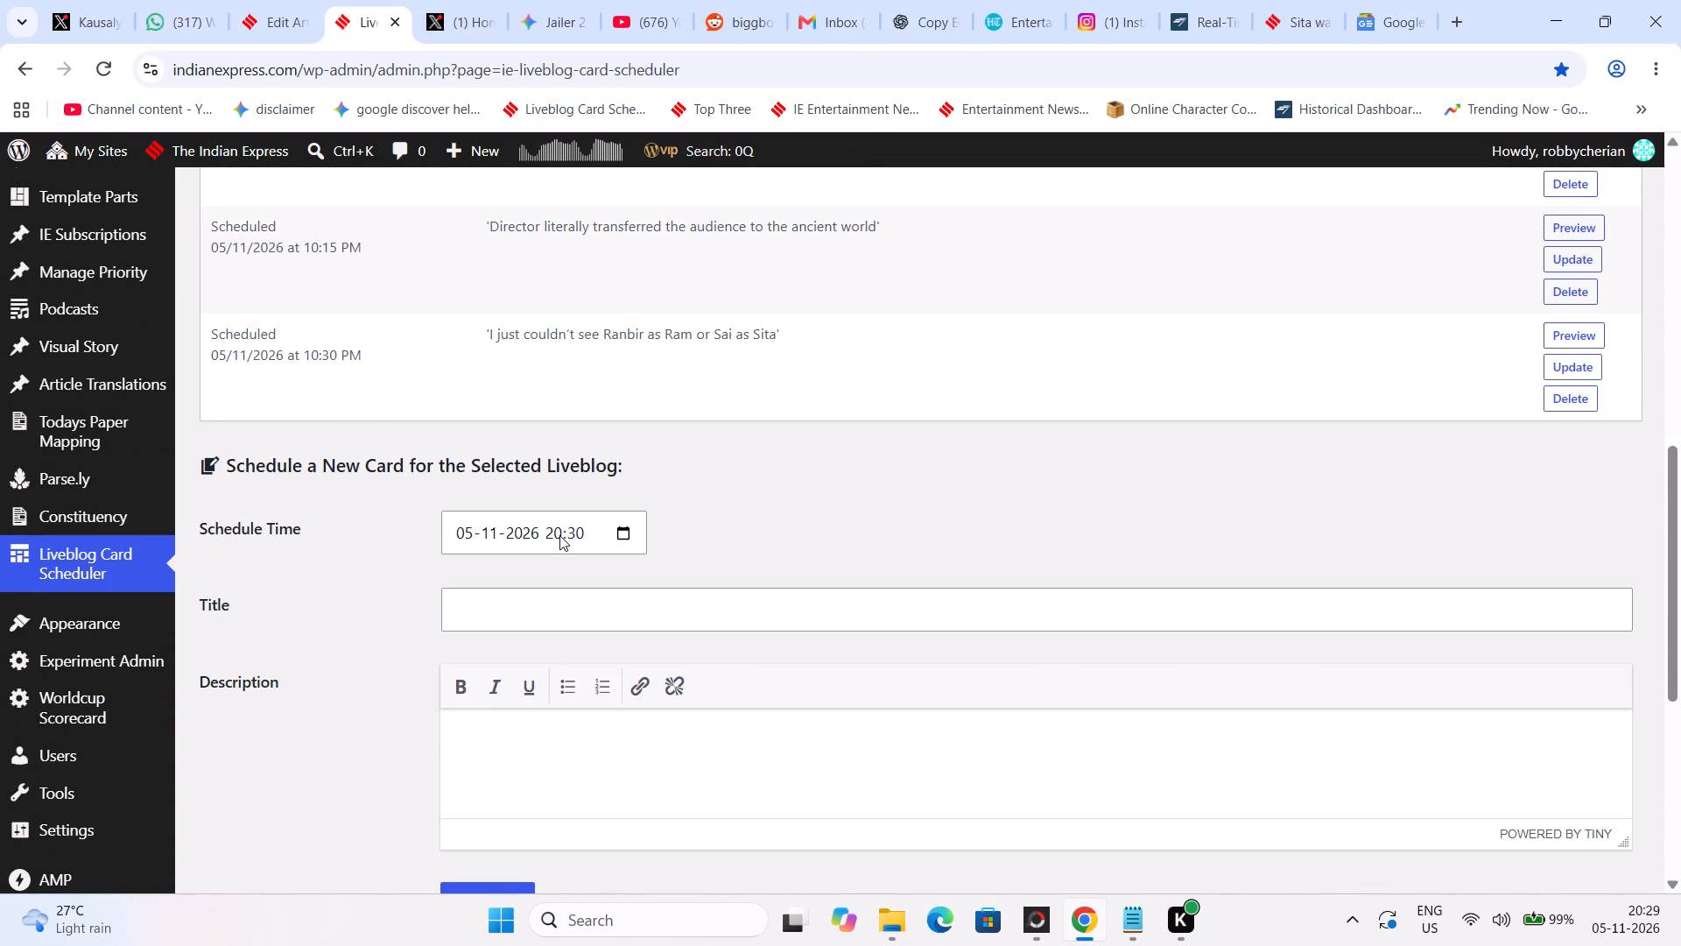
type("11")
Reschedule the 'Director literally transferred the audience to the ancient world' card to 23:00 in its scheduled-card update form.
scroll(559, 535, "up", 2)
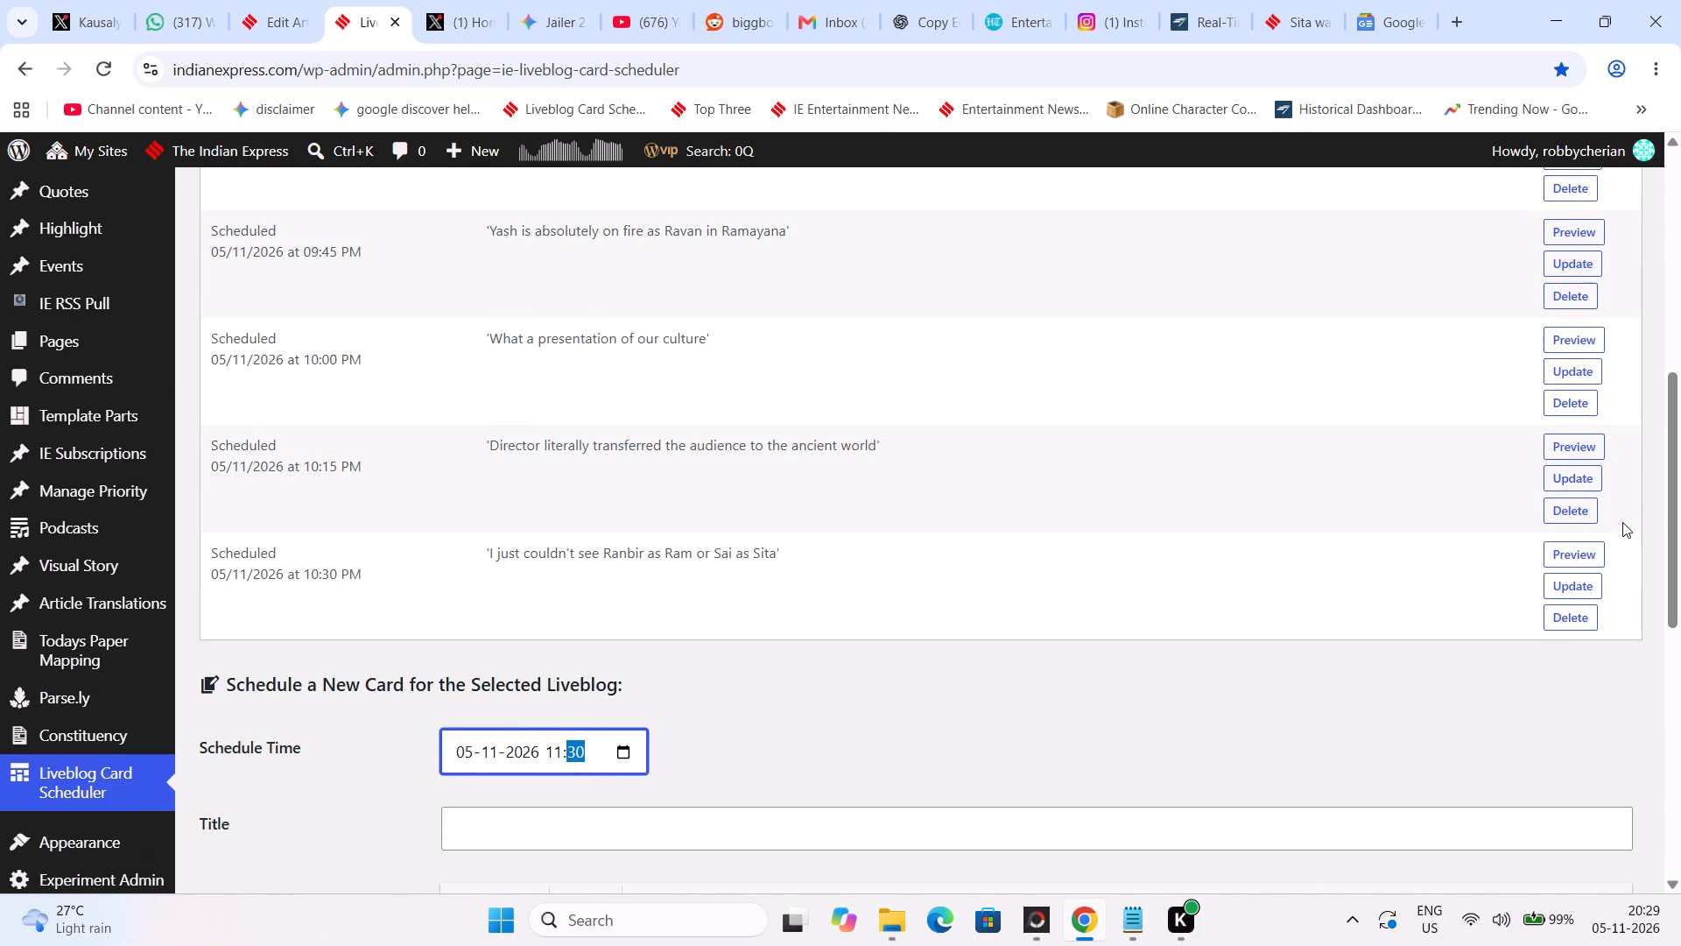
left_click(1578, 485)
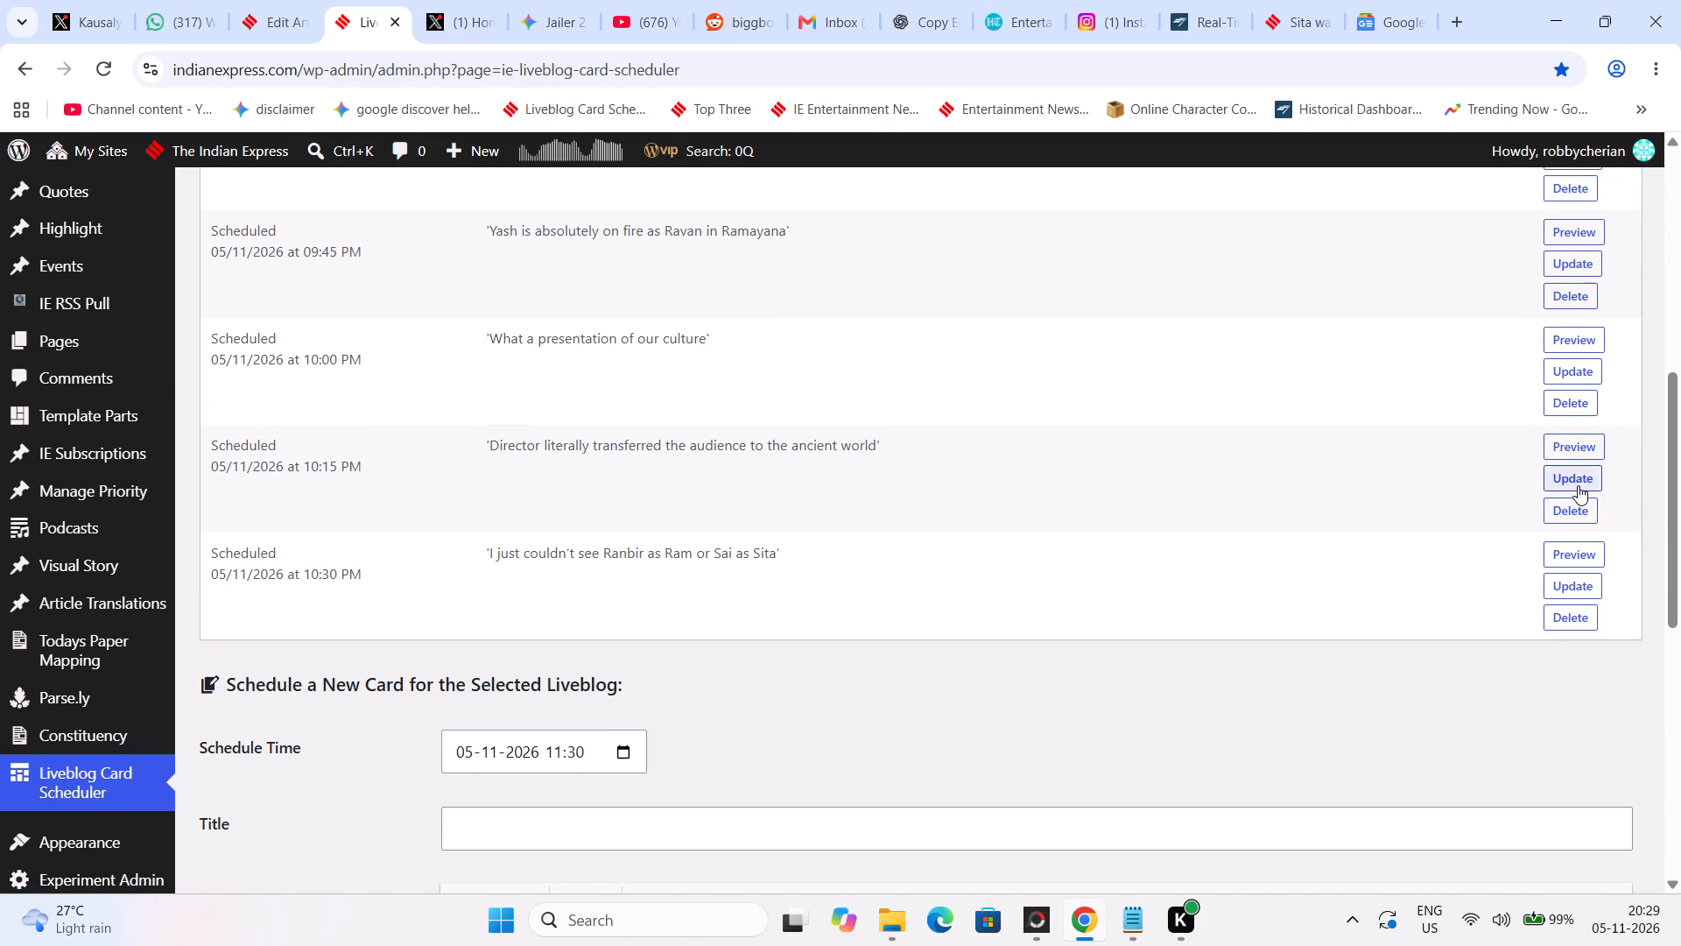
left_click(488, 286)
left_click(480, 279)
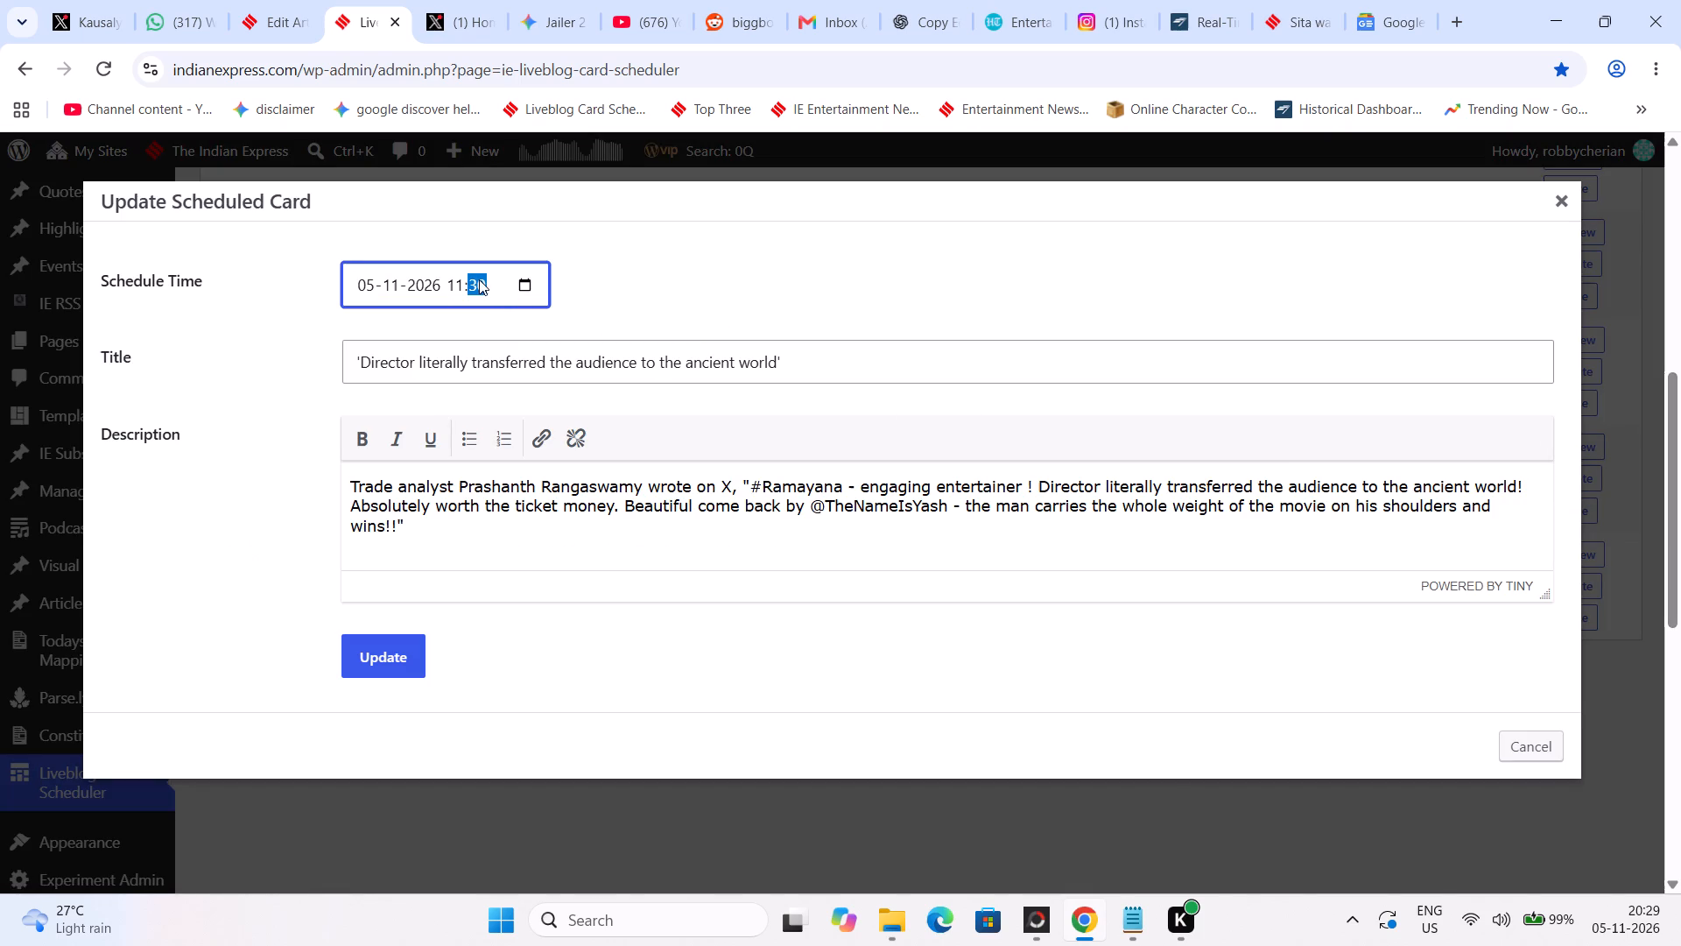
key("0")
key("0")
left_click(458, 286)
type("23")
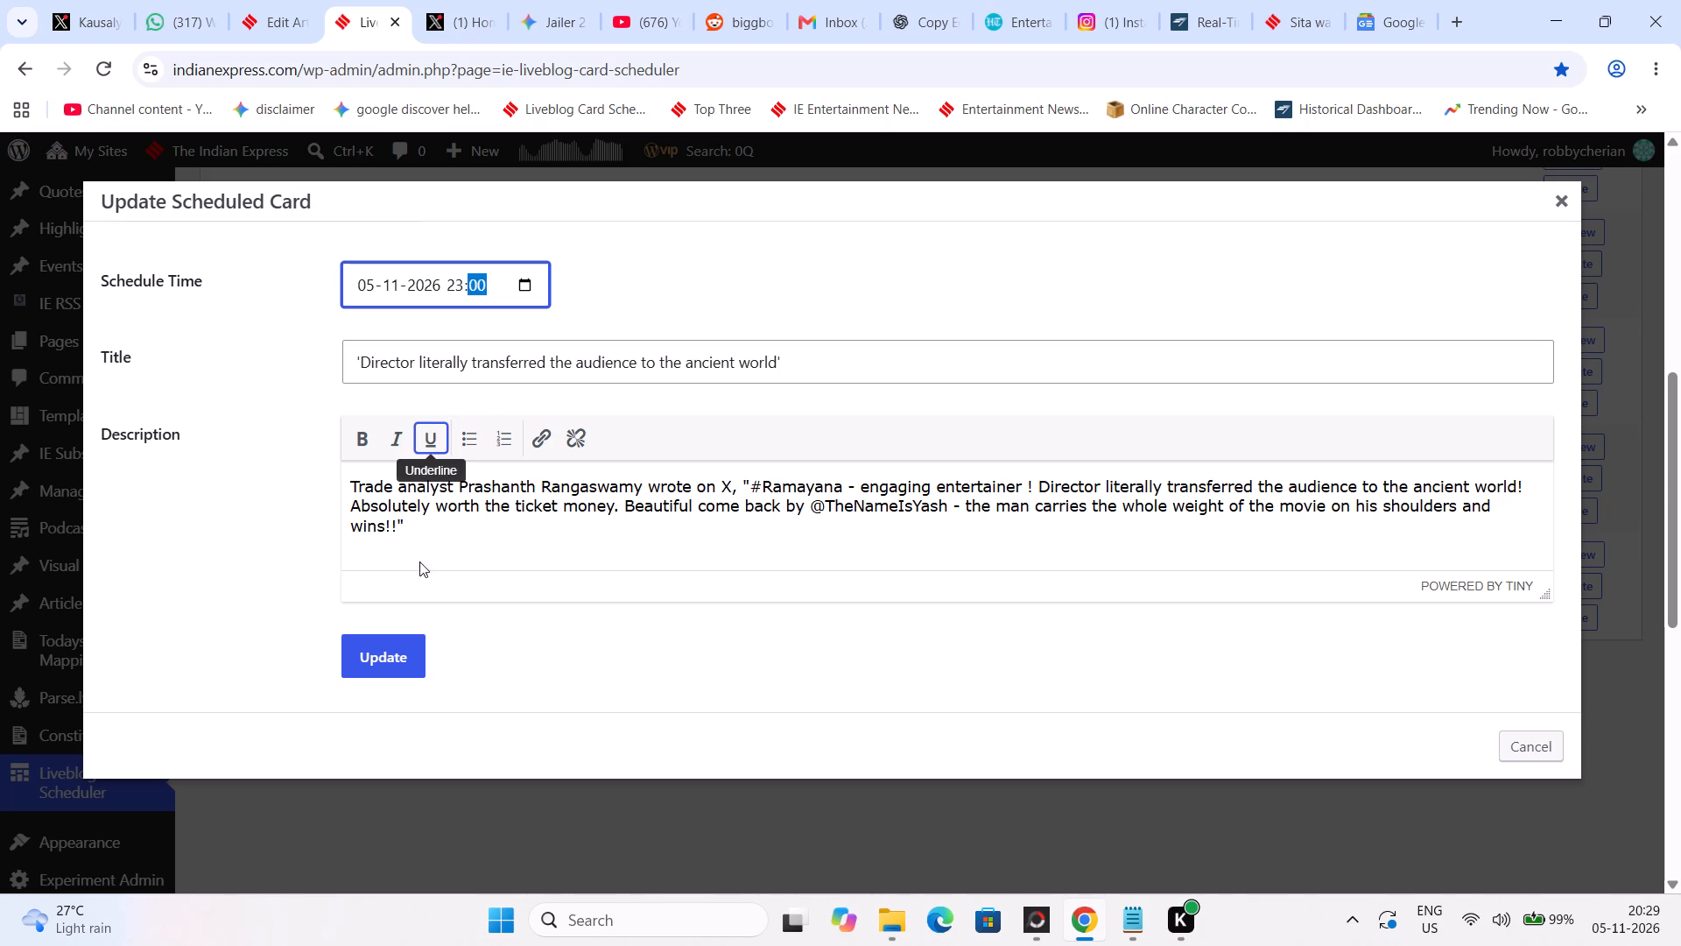
left_click(384, 667)
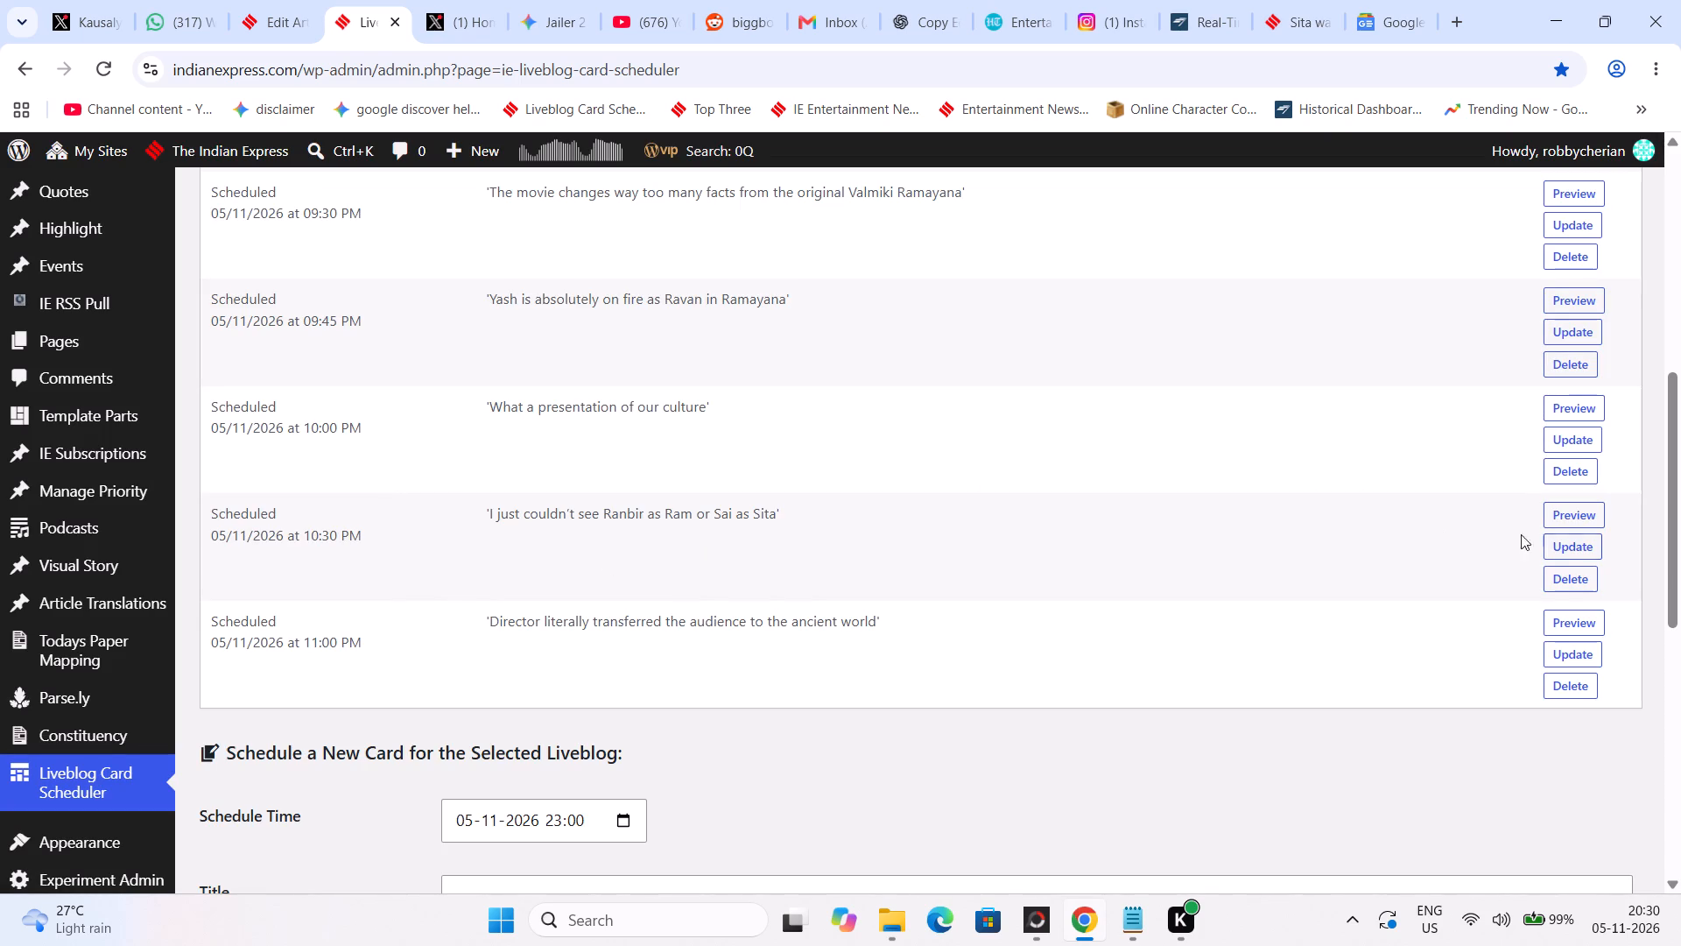
left_click(1579, 547)
left_click(454, 285)
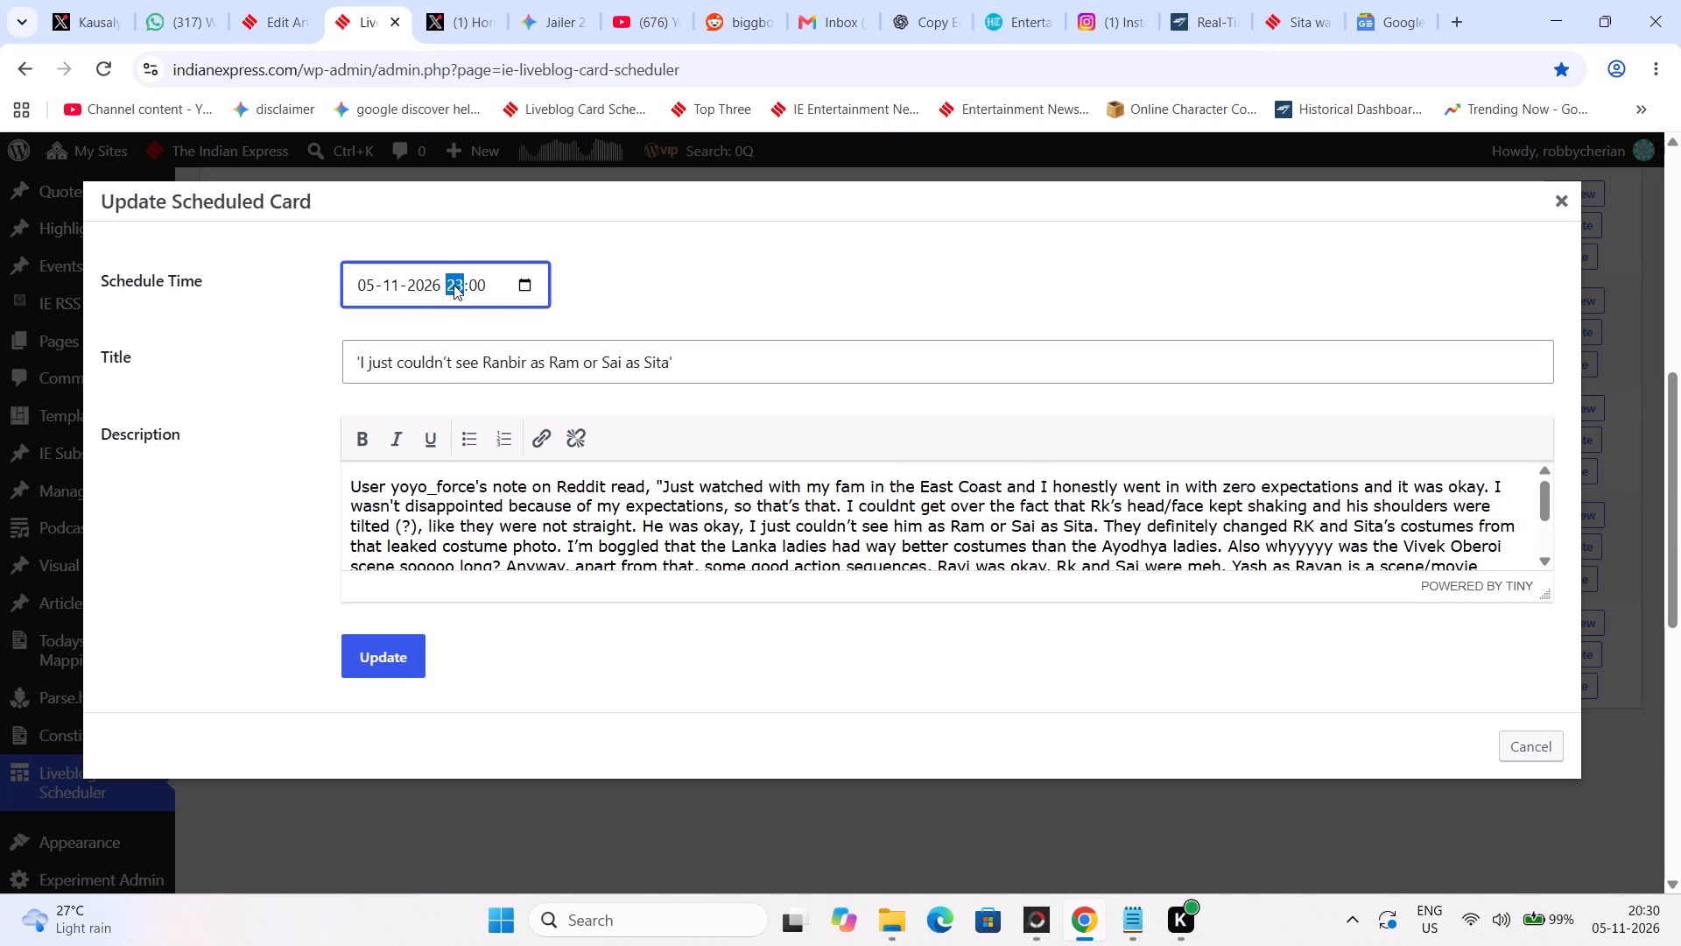
type("00")
left_click(371, 287)
left_click(526, 292)
left_click(512, 405)
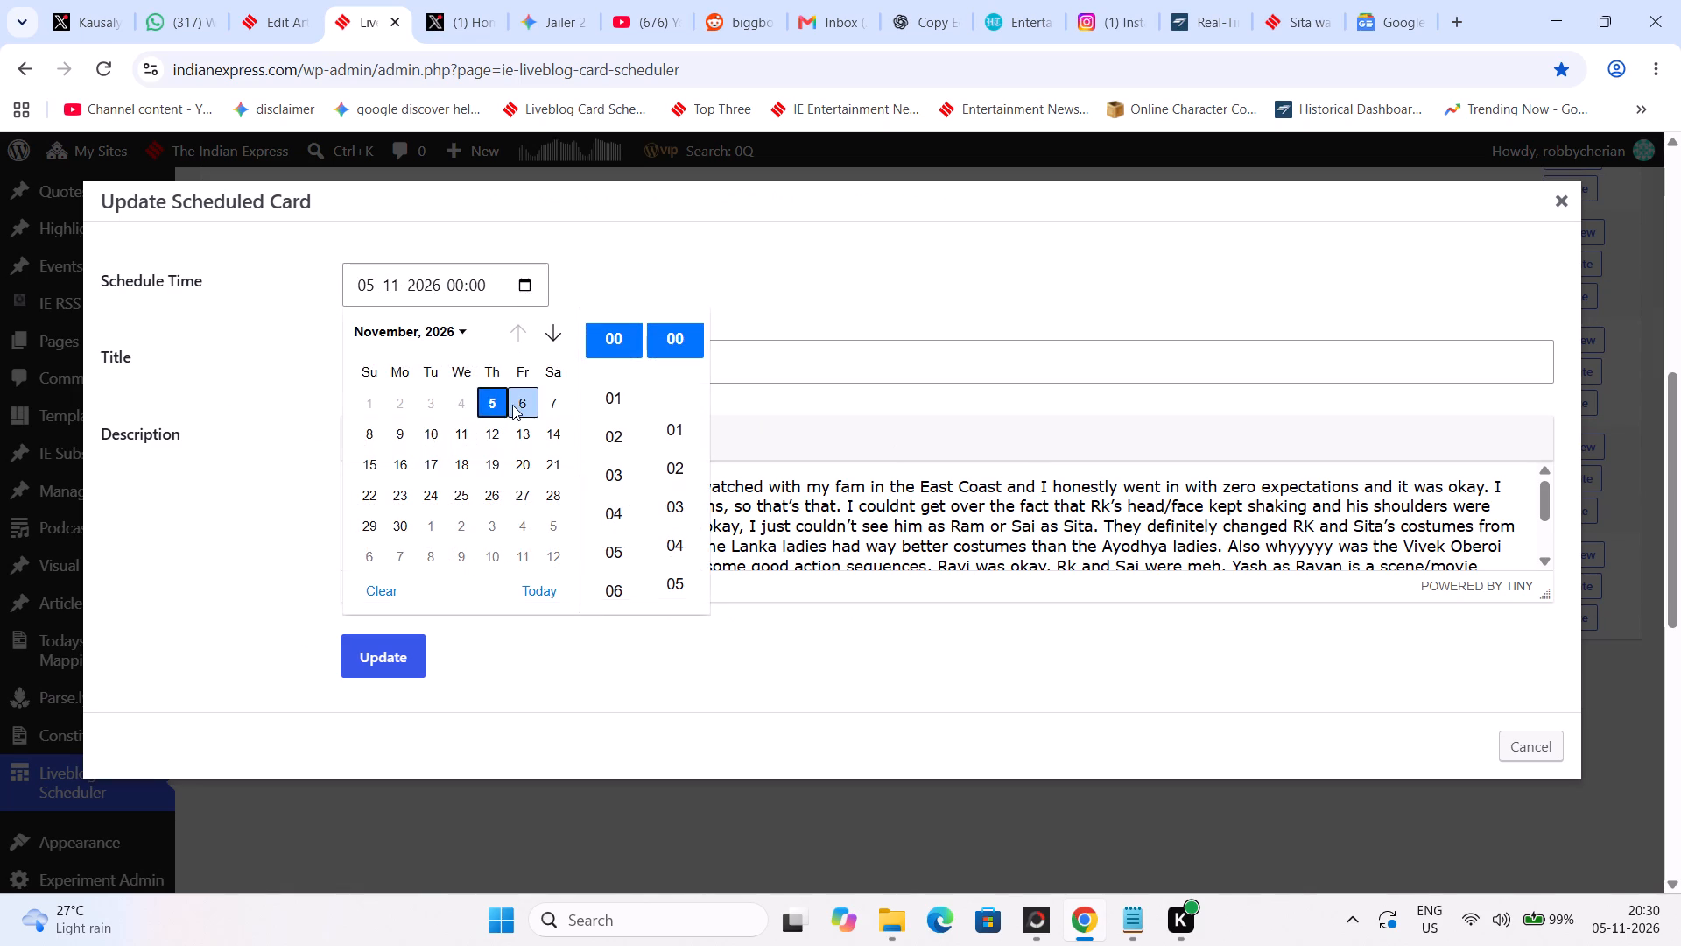
left_click(419, 665)
left_click(419, 665)
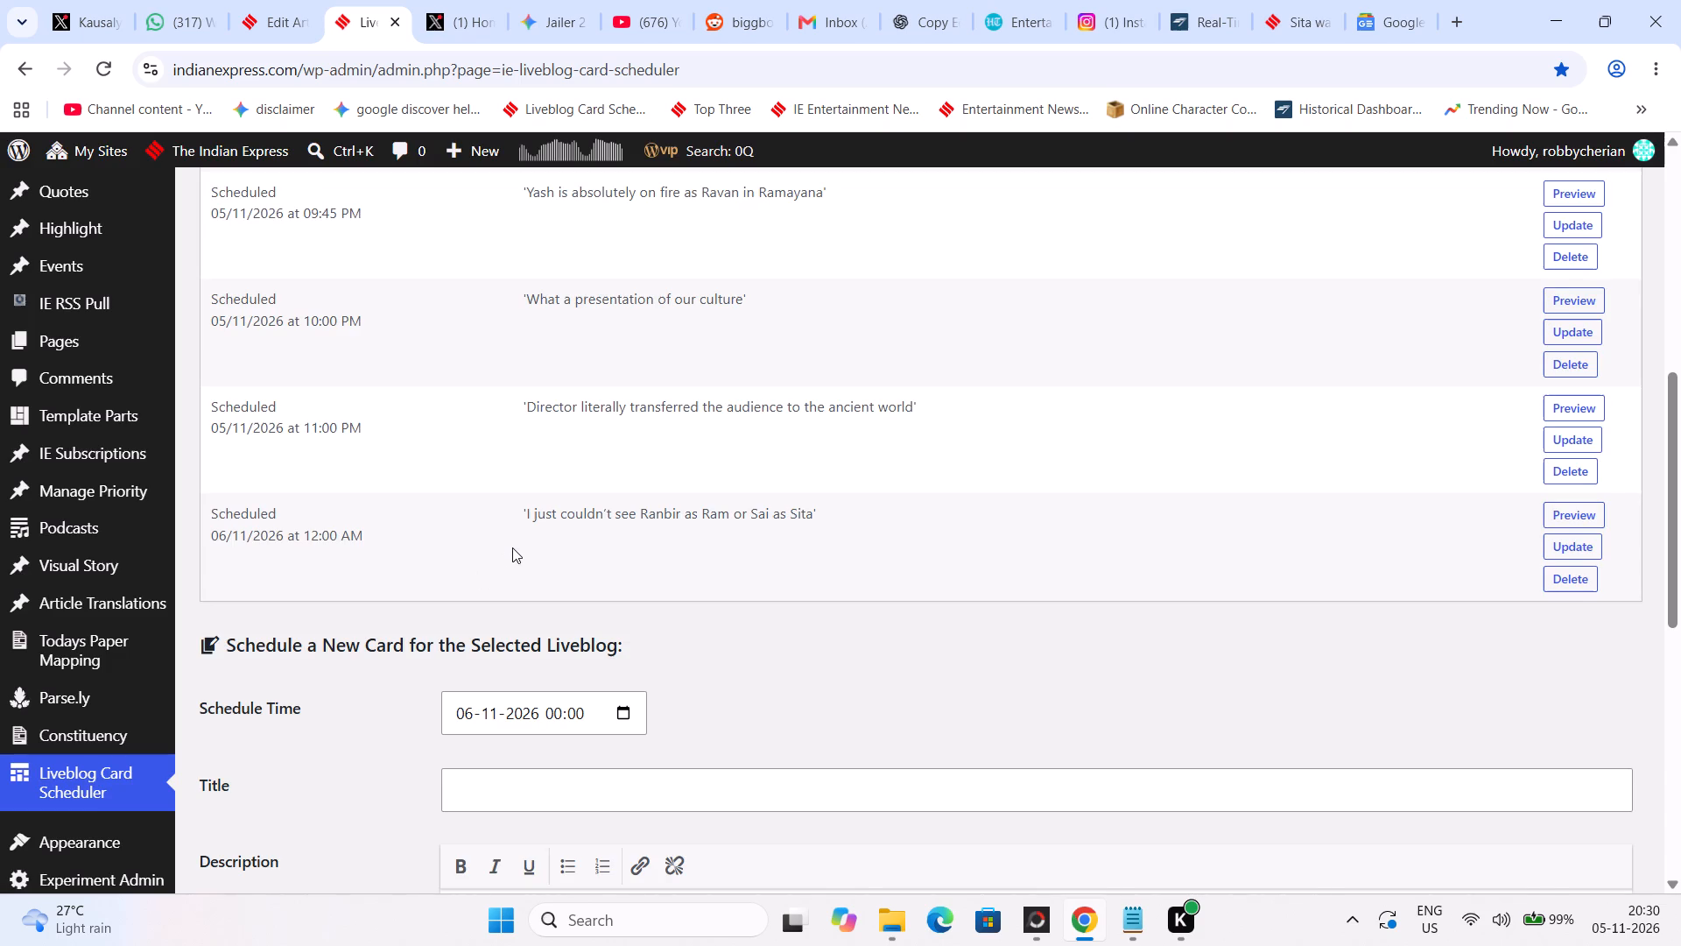
Set the new liveblog card's schedule time to 01:00 on 06-11-2026.
scroll(512, 547, "down", 2)
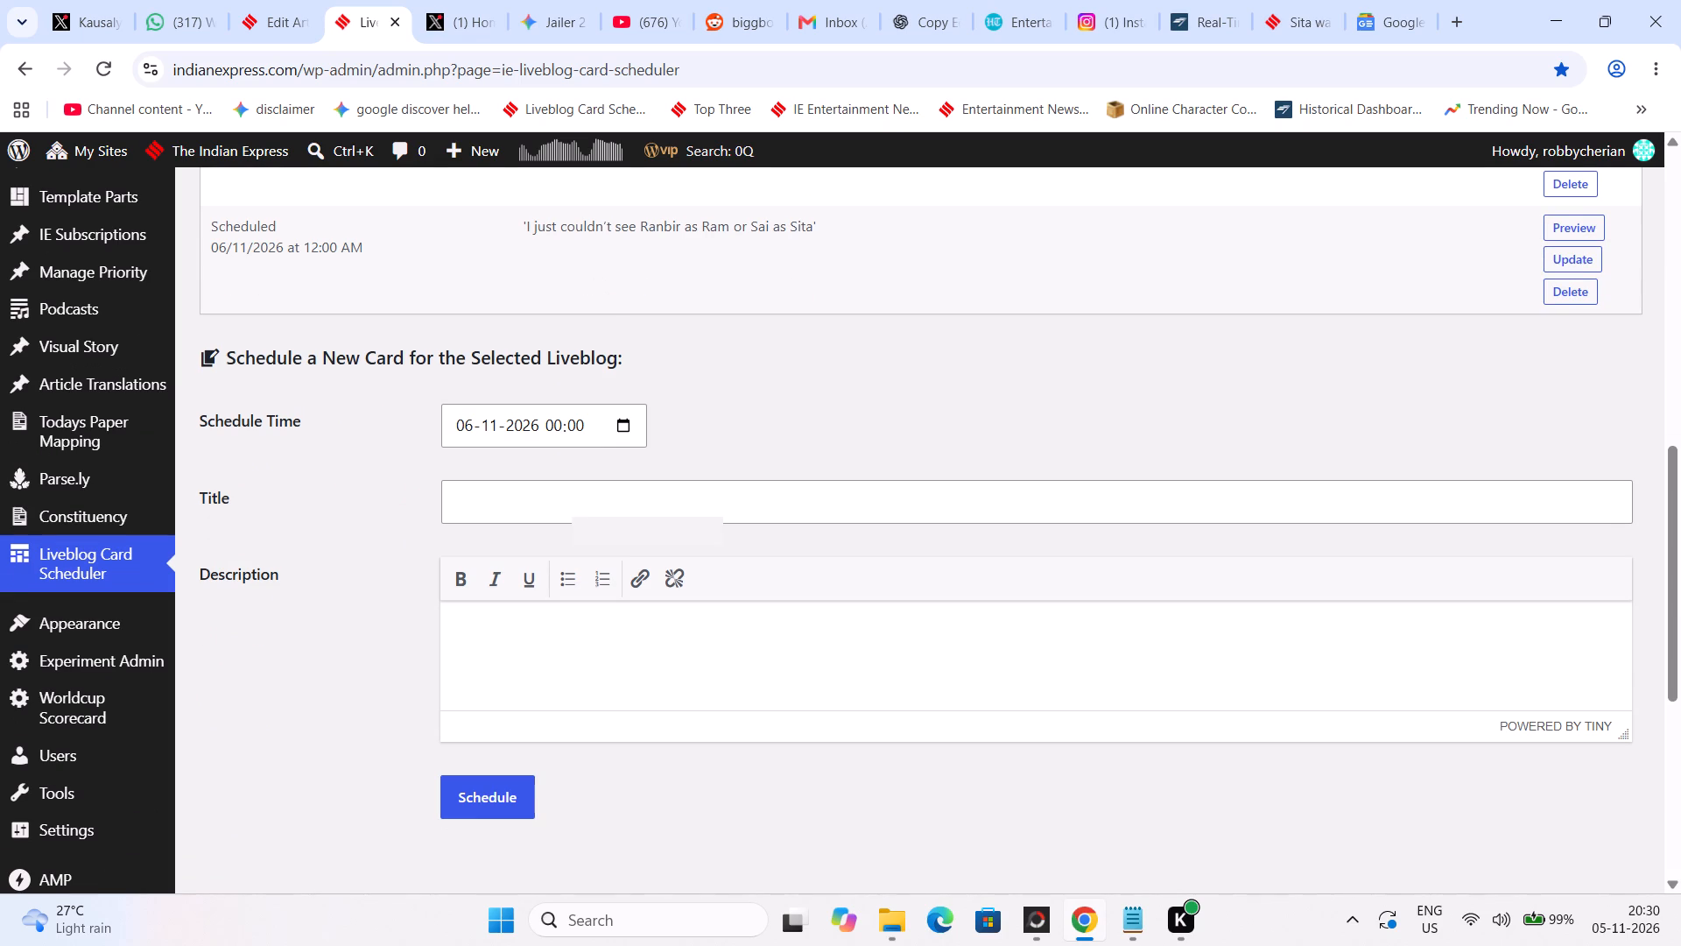
left_click(538, 420)
left_click(553, 420)
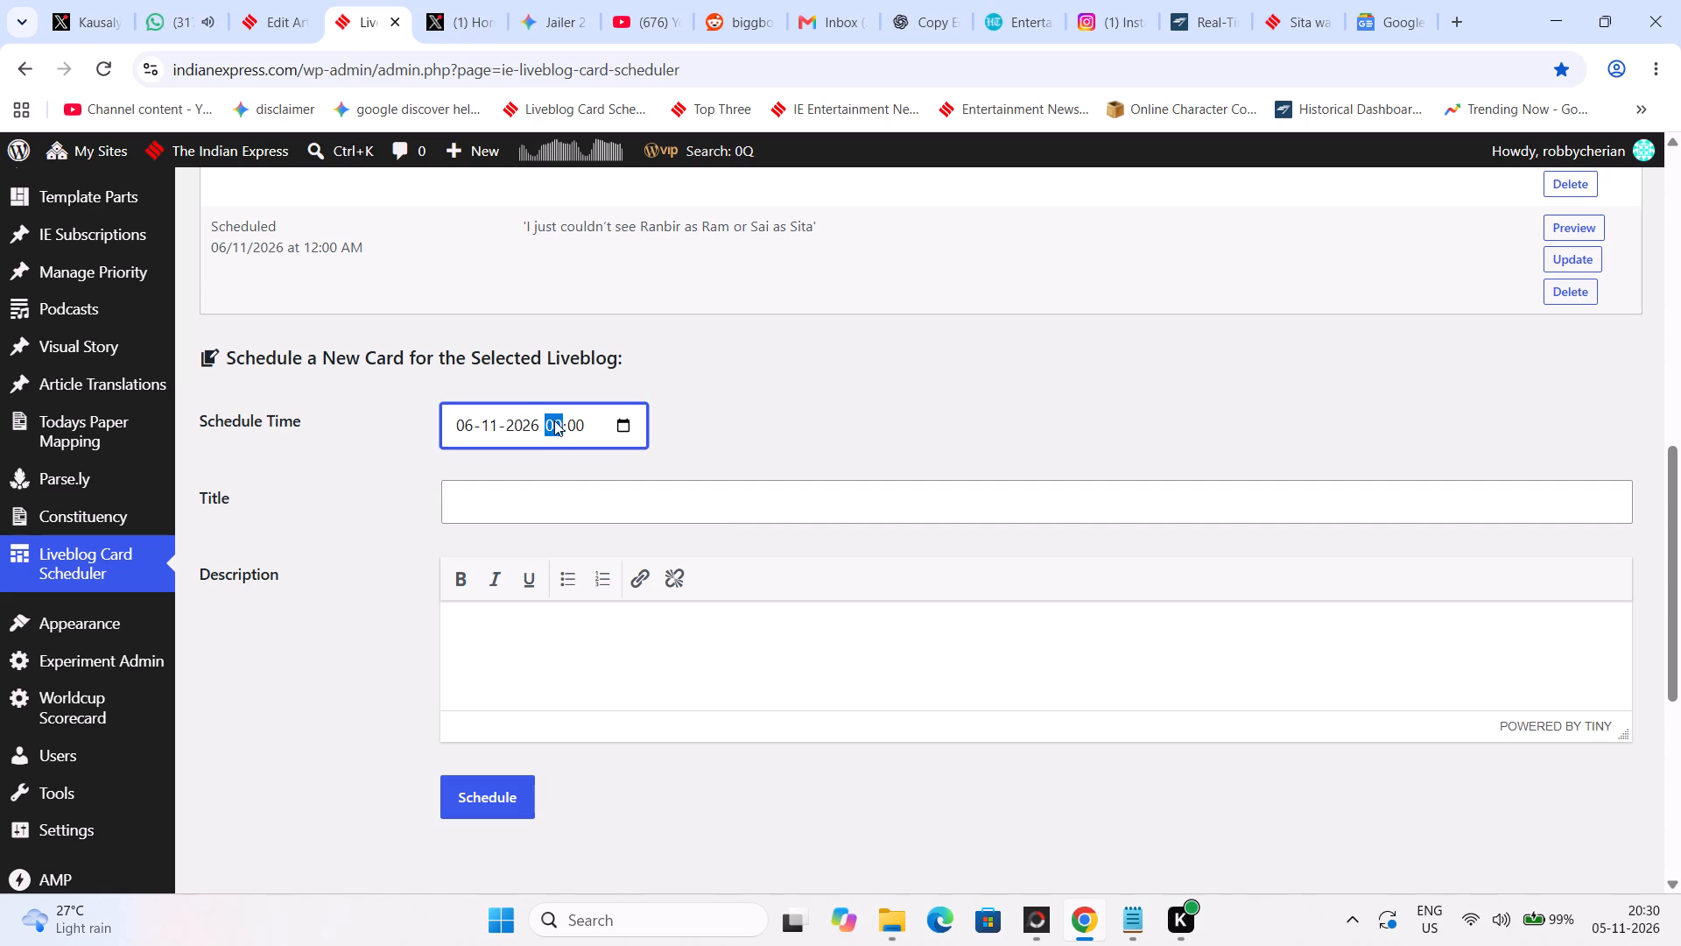
type("01")
Paste the copied Komal Nahta post about Yash's Ravana act in Ramayana into the new card's description.
left_click(517, 660)
right_click(533, 619)
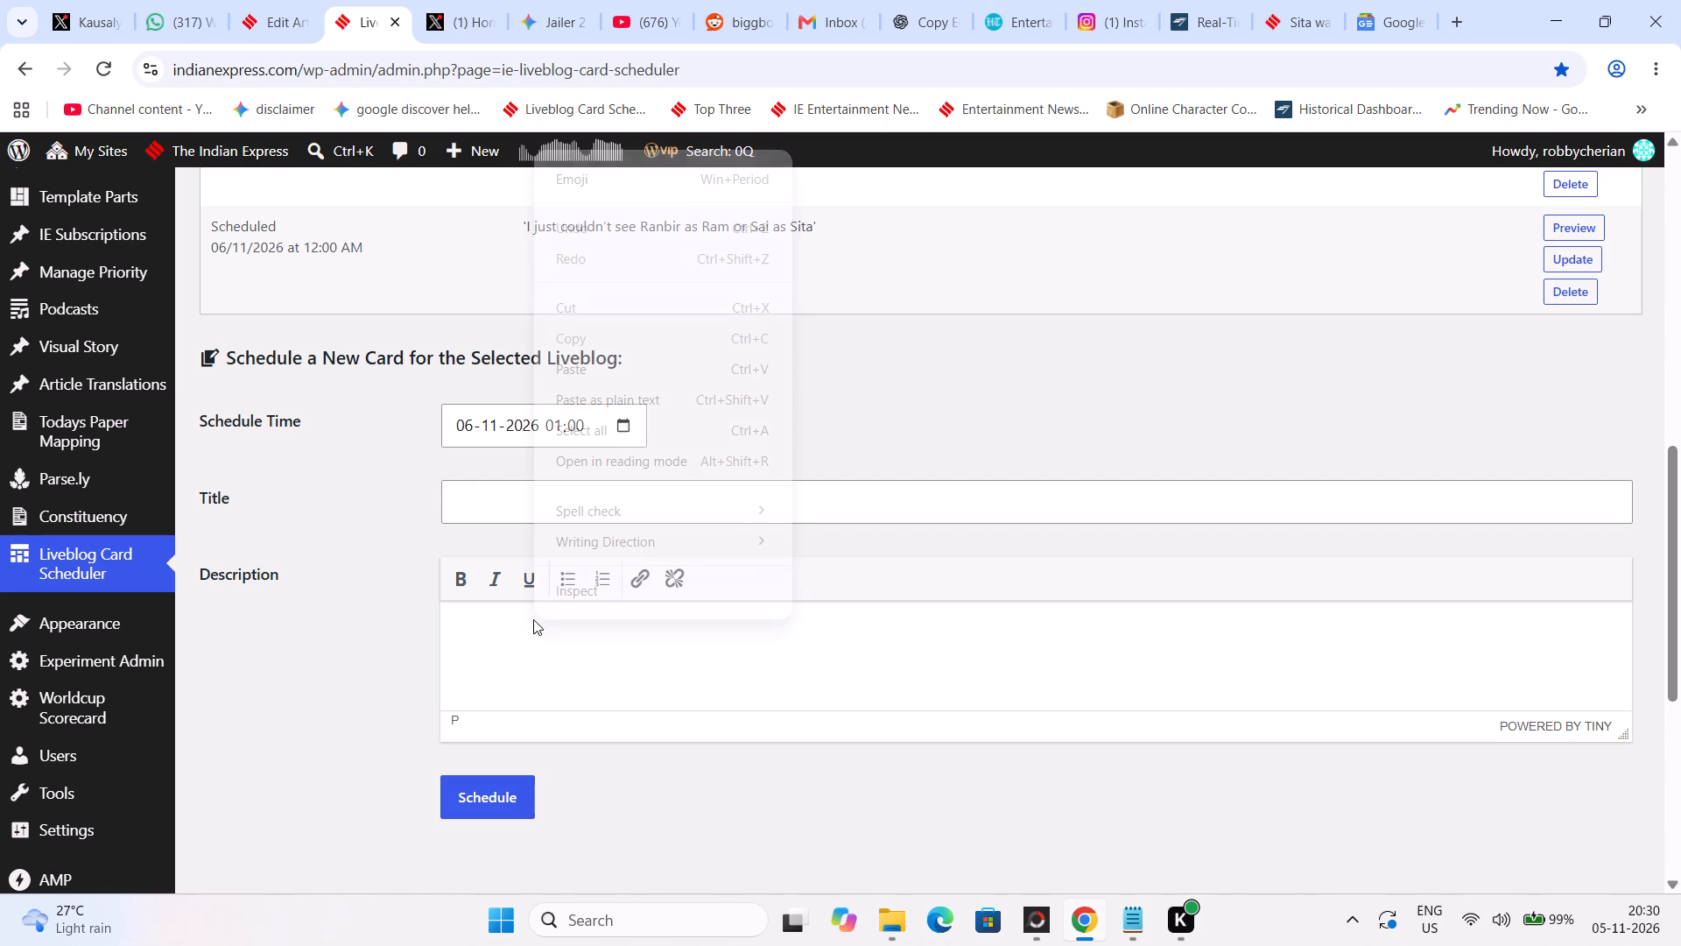
left_click(634, 386)
scroll(712, 630, "up", 4)
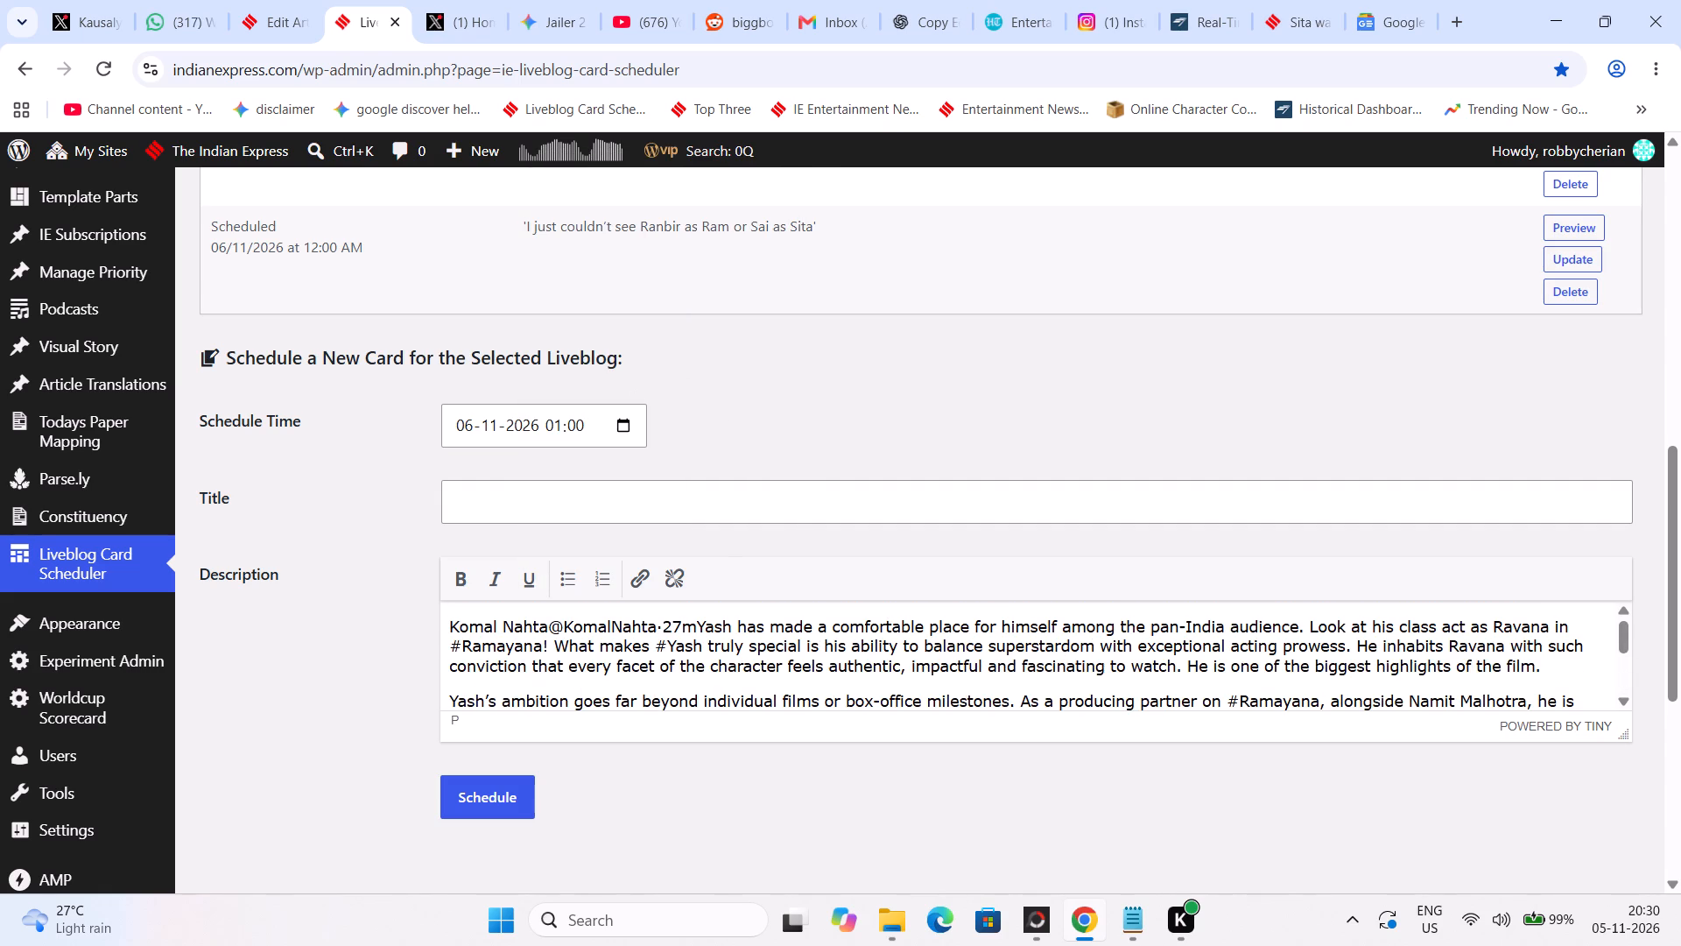
scroll(714, 630, "up", 2)
Select the handle and post-age text following Komal Nahta's name in the new card's description.
left_click_drag(552, 621, 682, 619)
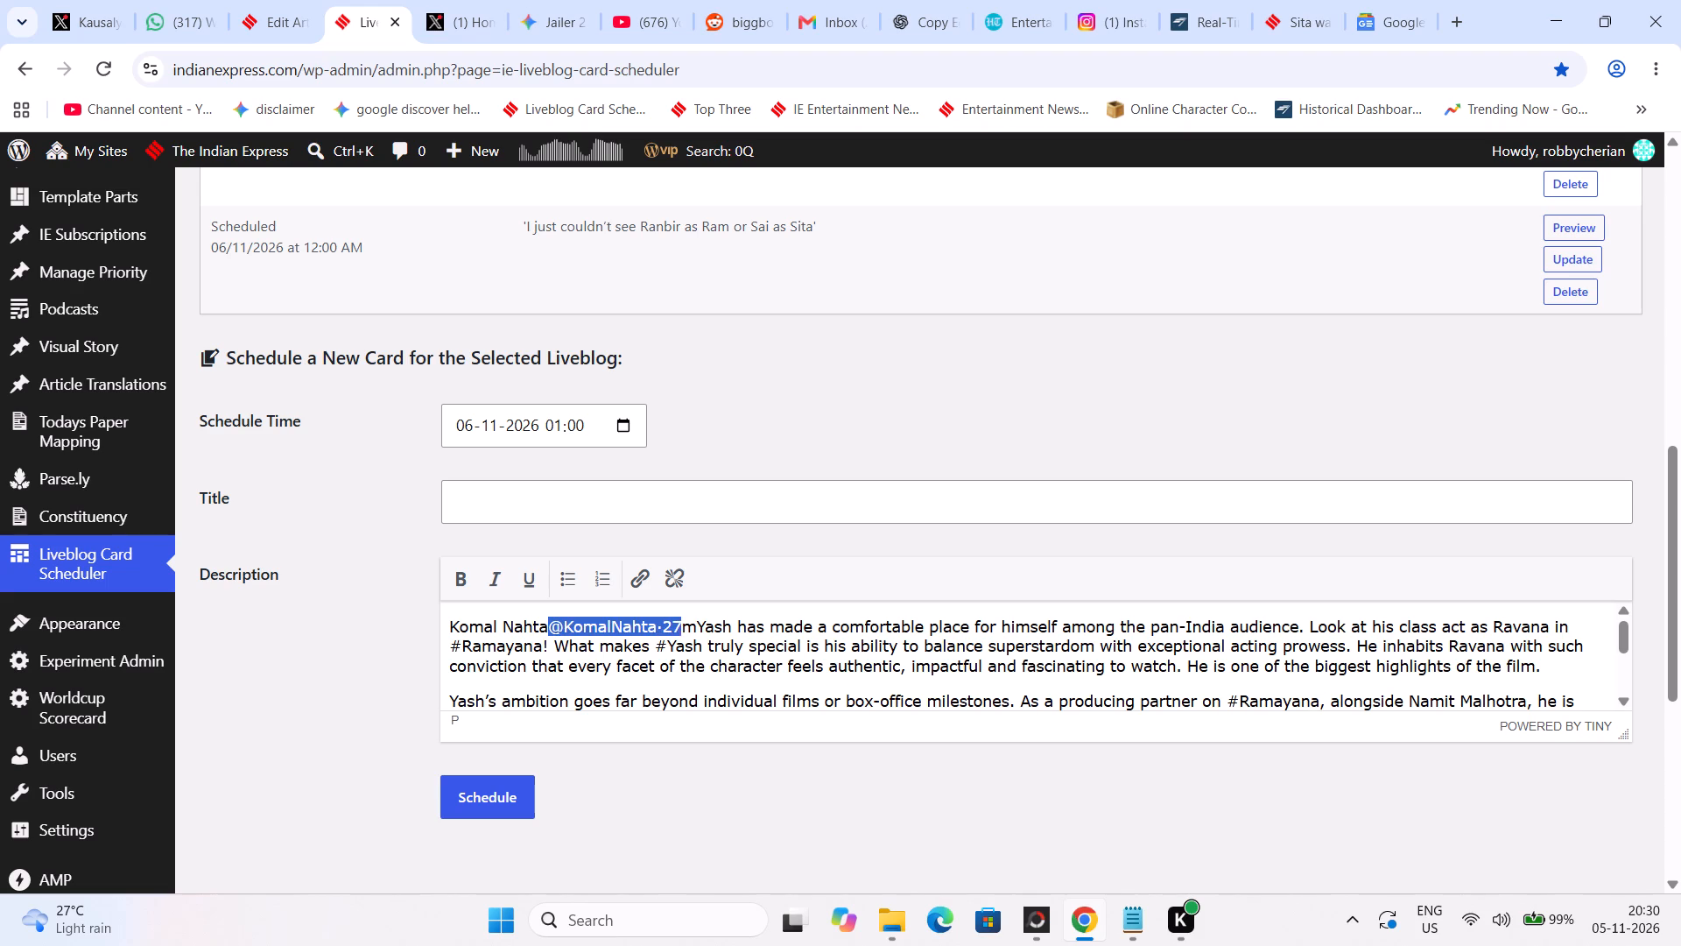
Replace the handle and post-age text after Komal Nahta's name with 'took to X and wrote, "' in the description.
left_click_drag(682, 619, 700, 618)
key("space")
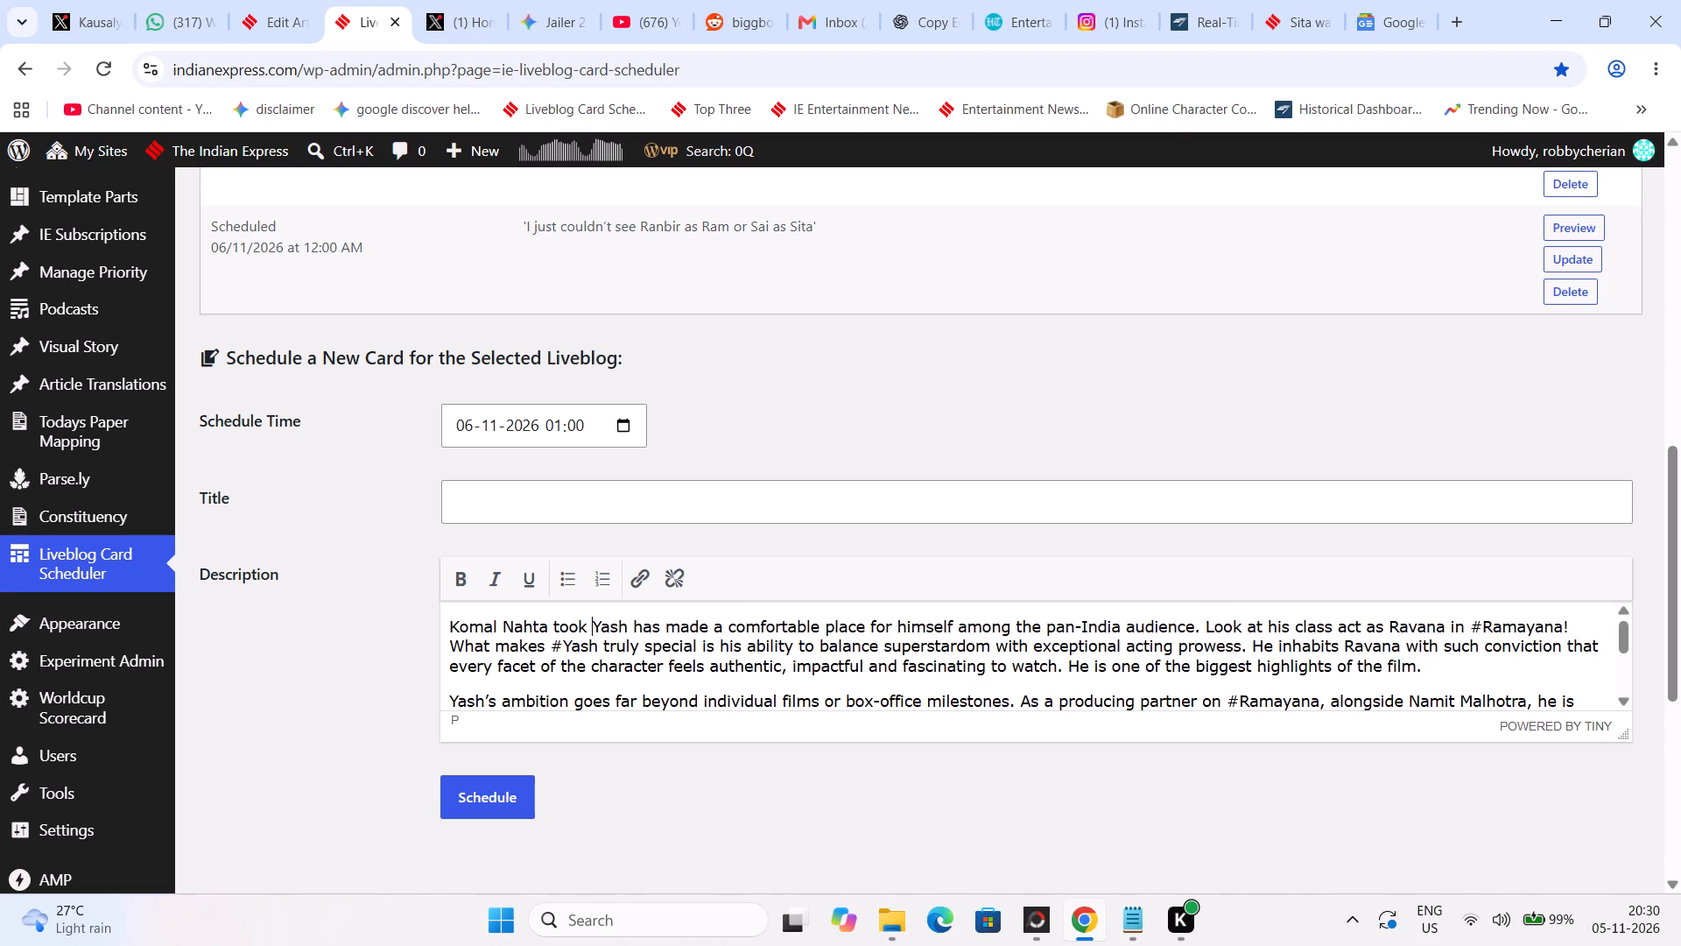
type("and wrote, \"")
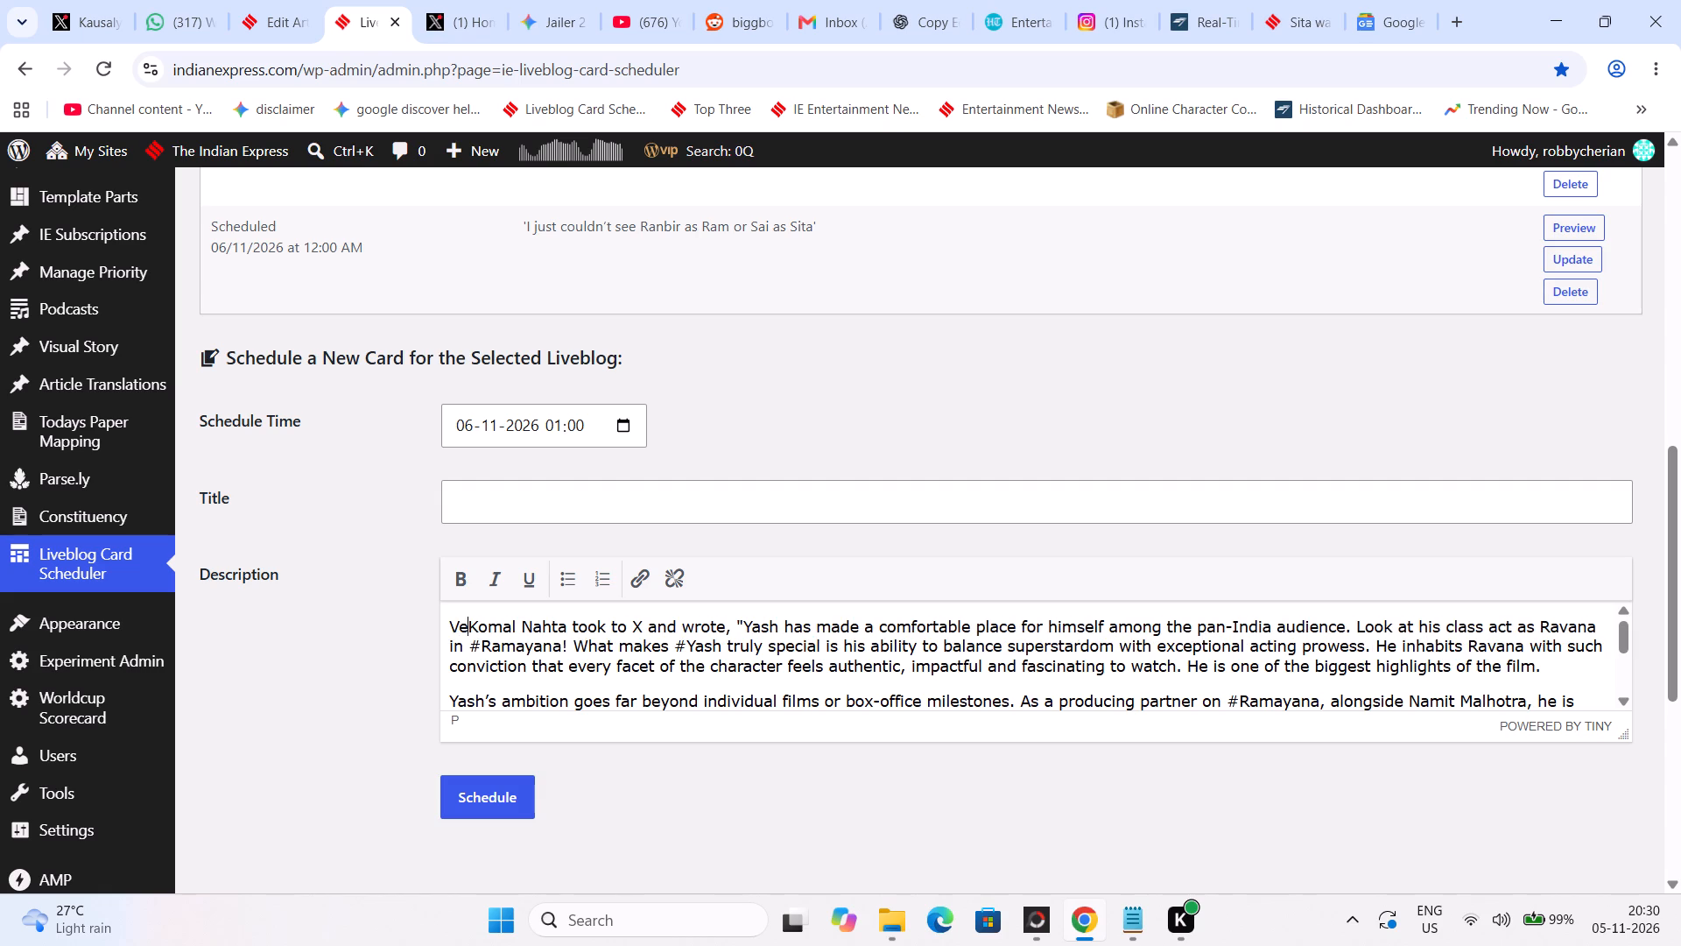
Introduce Komal Nahta at the start of the description with the words 'Veteran trade analyst'.
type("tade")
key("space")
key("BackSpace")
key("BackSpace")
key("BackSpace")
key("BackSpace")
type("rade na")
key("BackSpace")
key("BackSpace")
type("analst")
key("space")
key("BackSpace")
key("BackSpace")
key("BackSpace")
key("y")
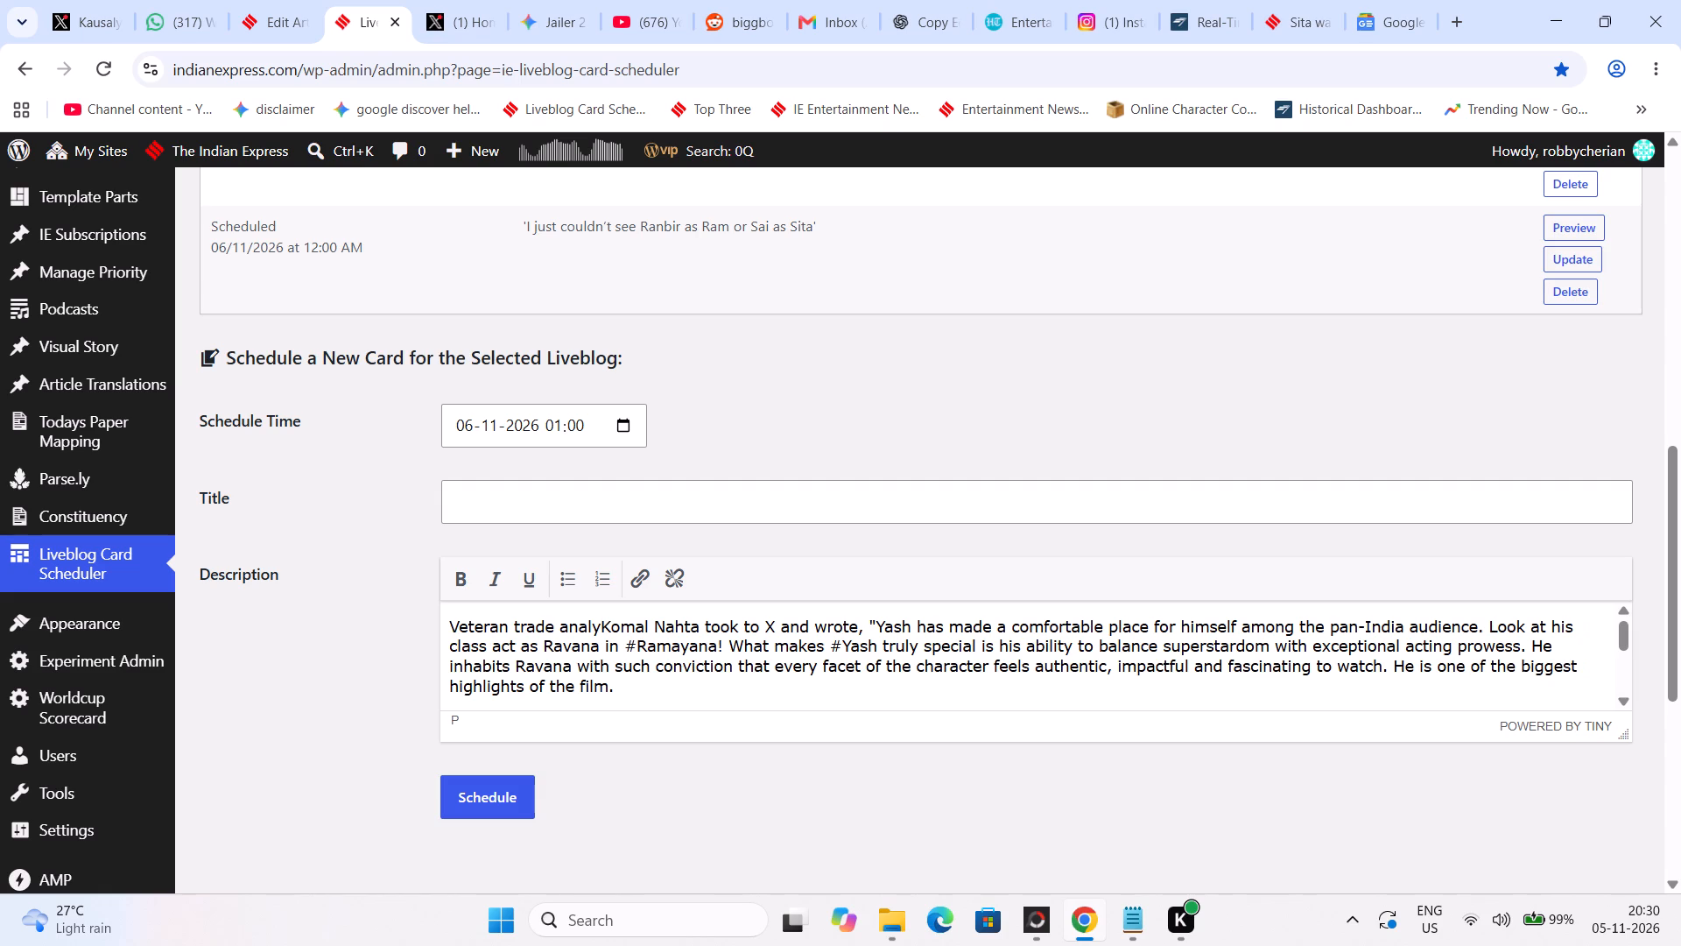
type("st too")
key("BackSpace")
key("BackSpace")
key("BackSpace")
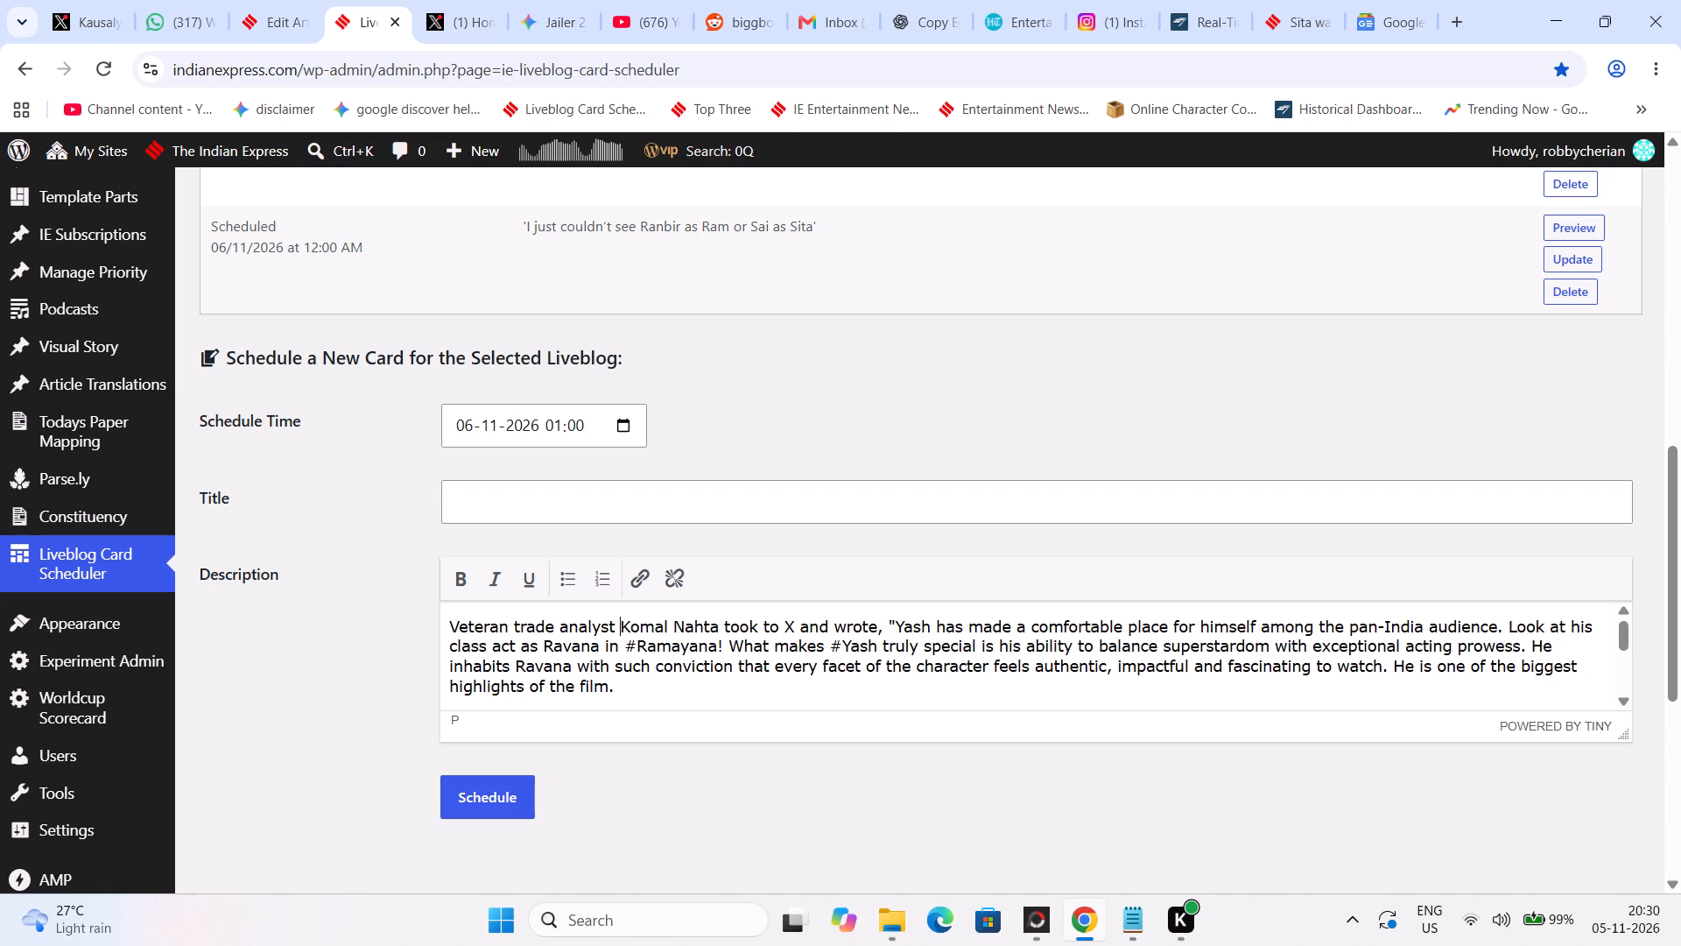
Join the paragraph starting 'Yash's ambition goes far' onto the first paragraph of the description, separated by a space.
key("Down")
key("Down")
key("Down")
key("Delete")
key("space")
Join the paragraph starting 'His last two films' onto the preceding text of the description, separated by a space.
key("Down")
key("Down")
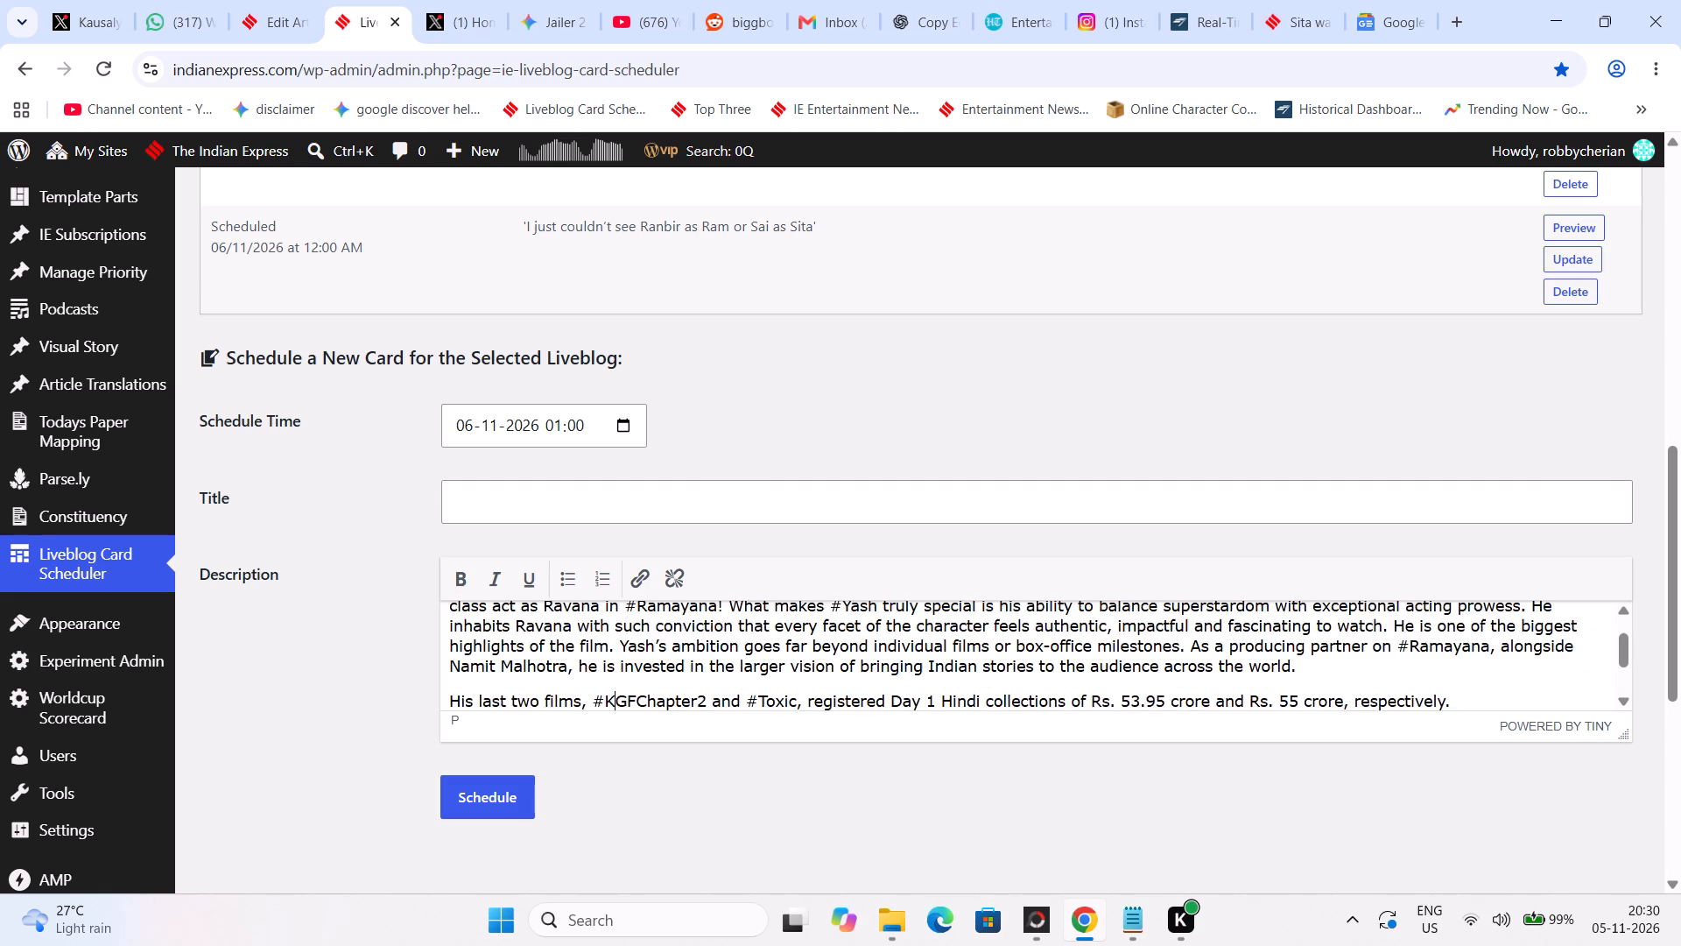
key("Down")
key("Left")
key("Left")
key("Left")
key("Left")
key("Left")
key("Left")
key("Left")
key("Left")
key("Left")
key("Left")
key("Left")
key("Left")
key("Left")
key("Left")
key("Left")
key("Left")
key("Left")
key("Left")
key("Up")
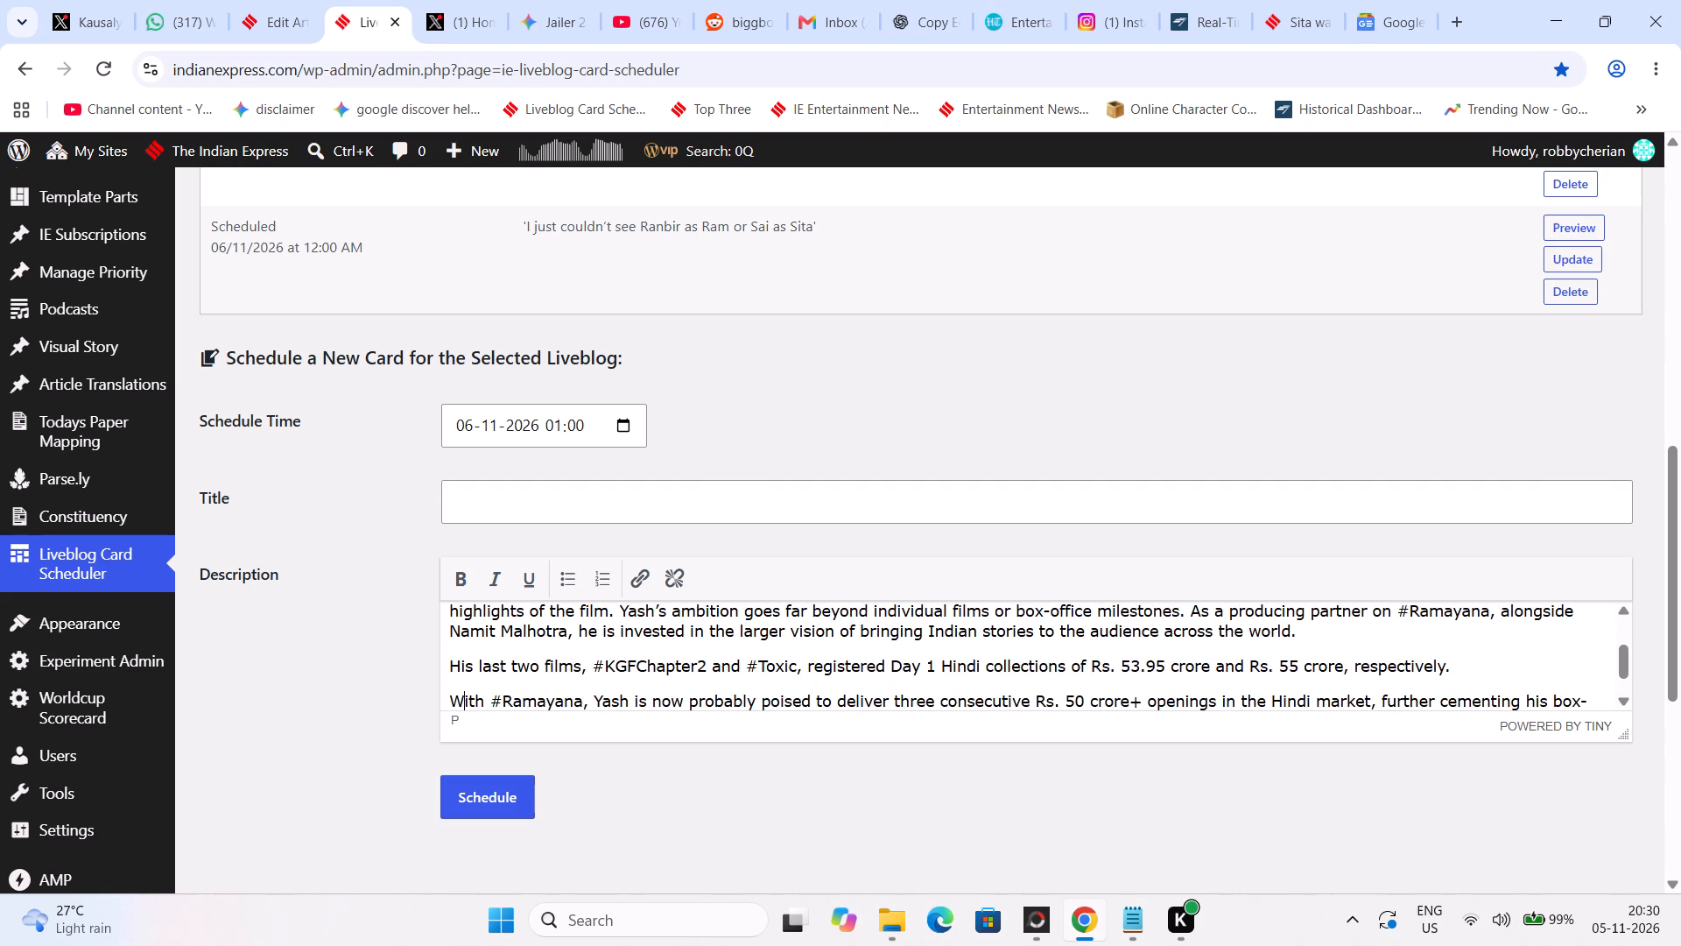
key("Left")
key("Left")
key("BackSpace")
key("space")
Join the final paragraph starting 'With #Ramayana' onto the preceding text of the description, separated by a space.
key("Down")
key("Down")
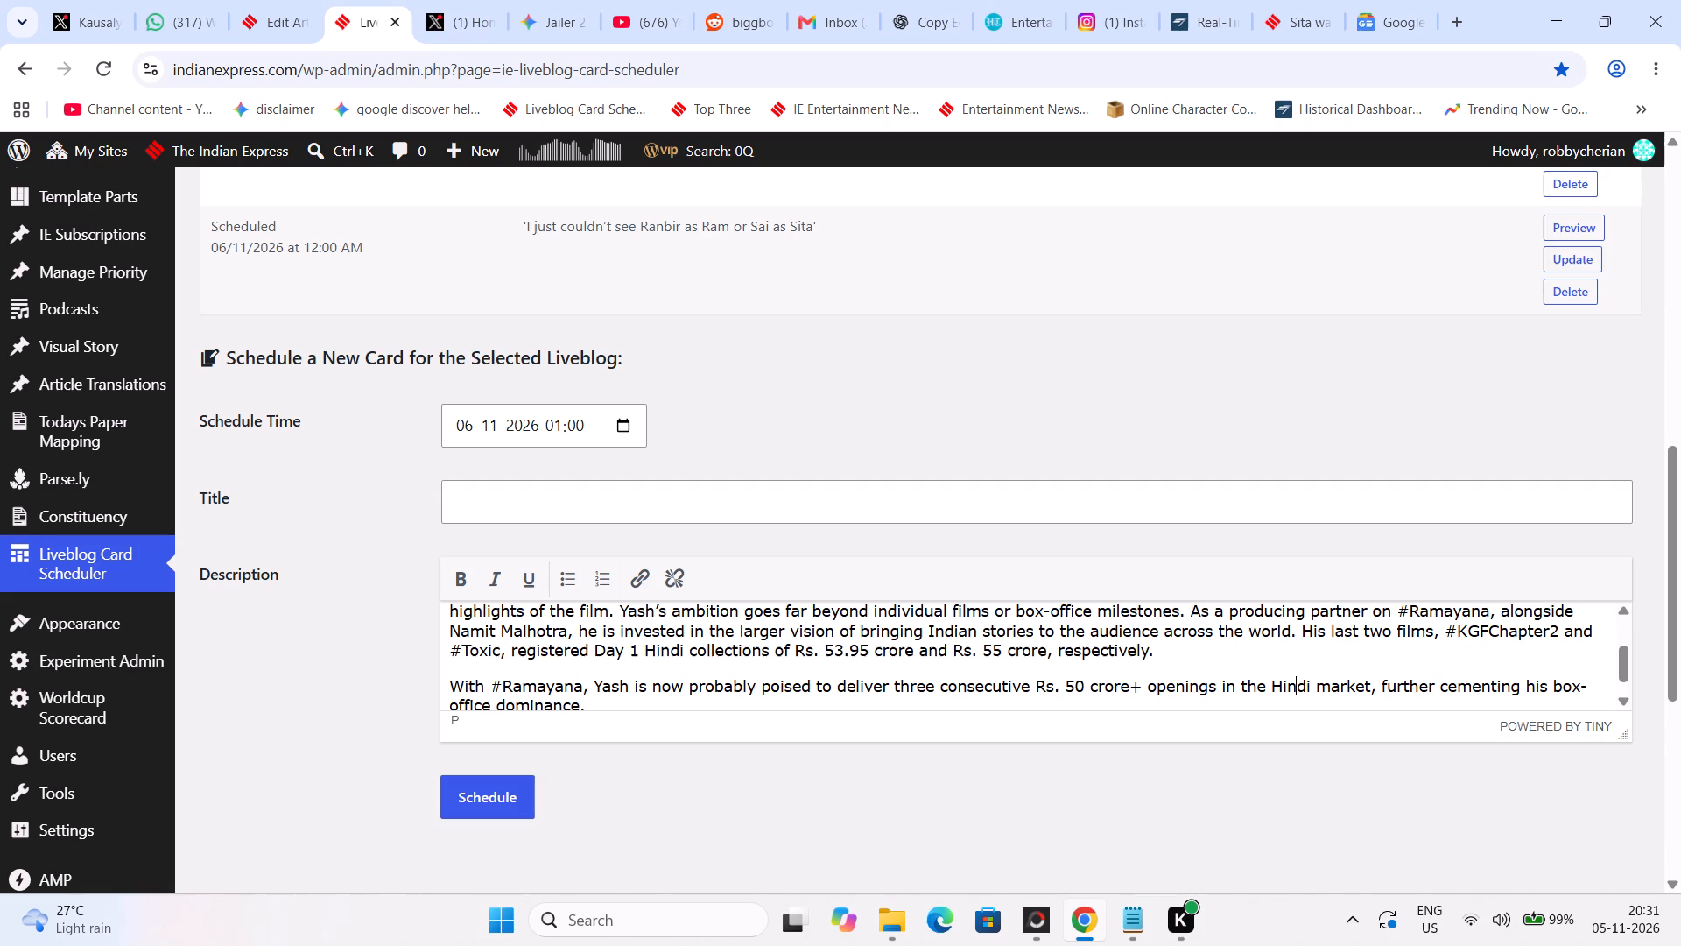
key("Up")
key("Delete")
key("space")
Close the quotation with a double quotation mark after 'box-office dominance.' at the end of the description.
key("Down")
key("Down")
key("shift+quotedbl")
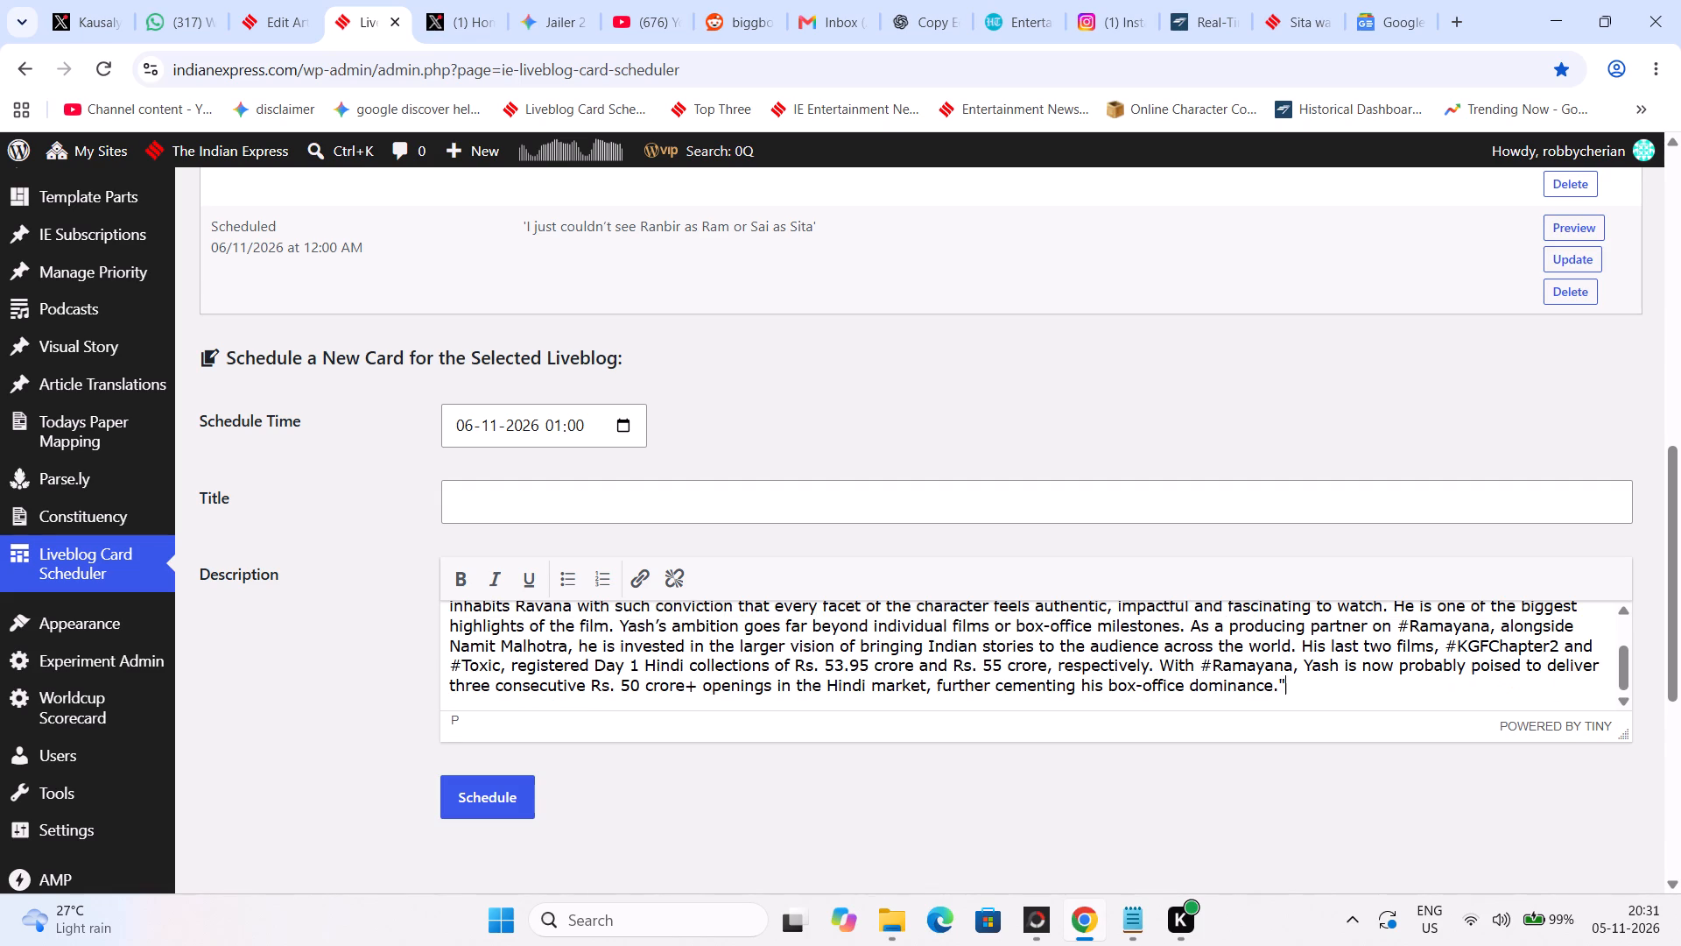
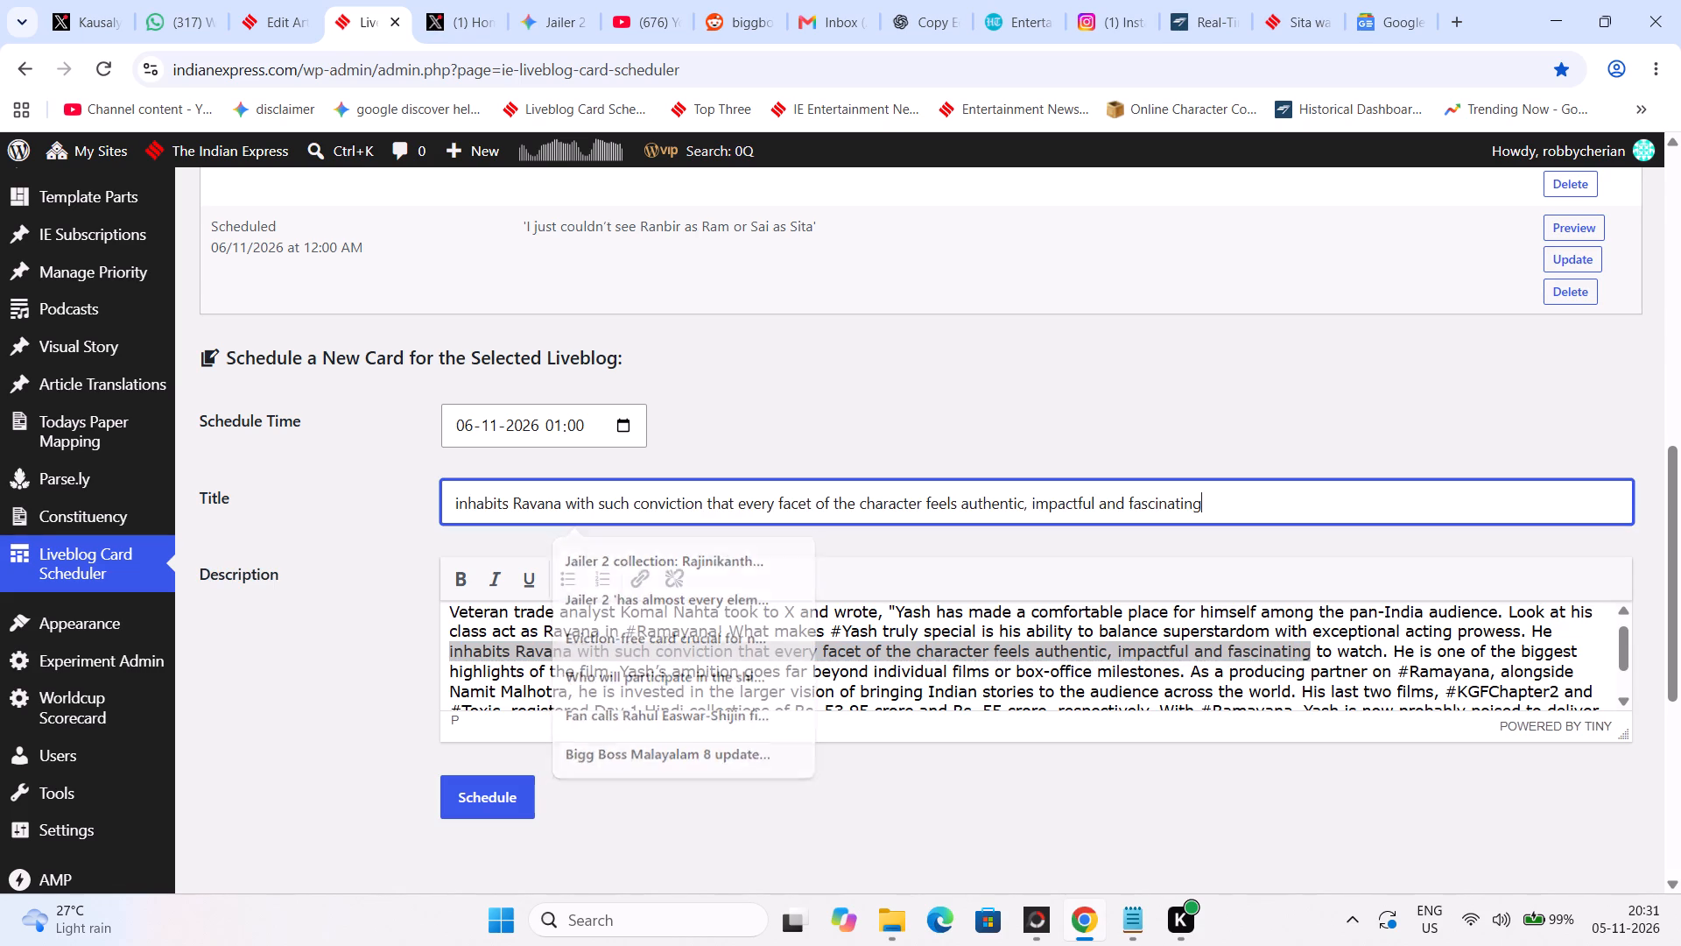
Add "Yash" before "inhabits Ravana" in the new card's title and enclose the whole title in single quotes.
left_click(453, 502)
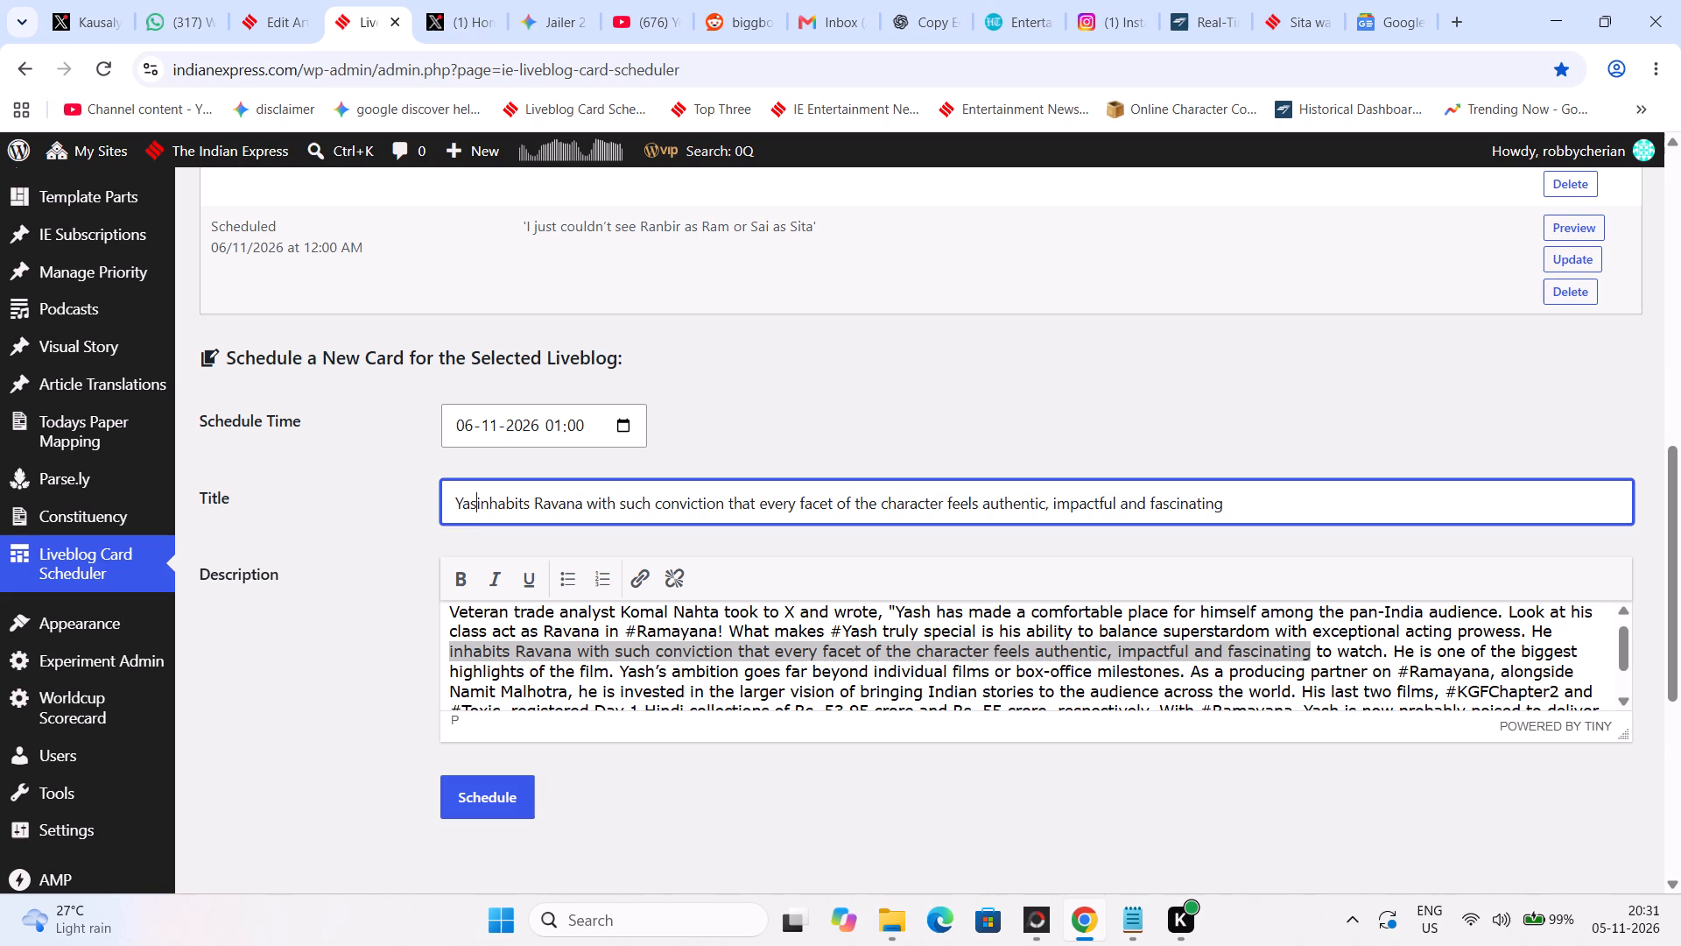
key("Up")
key("apostrophe")
key("Down")
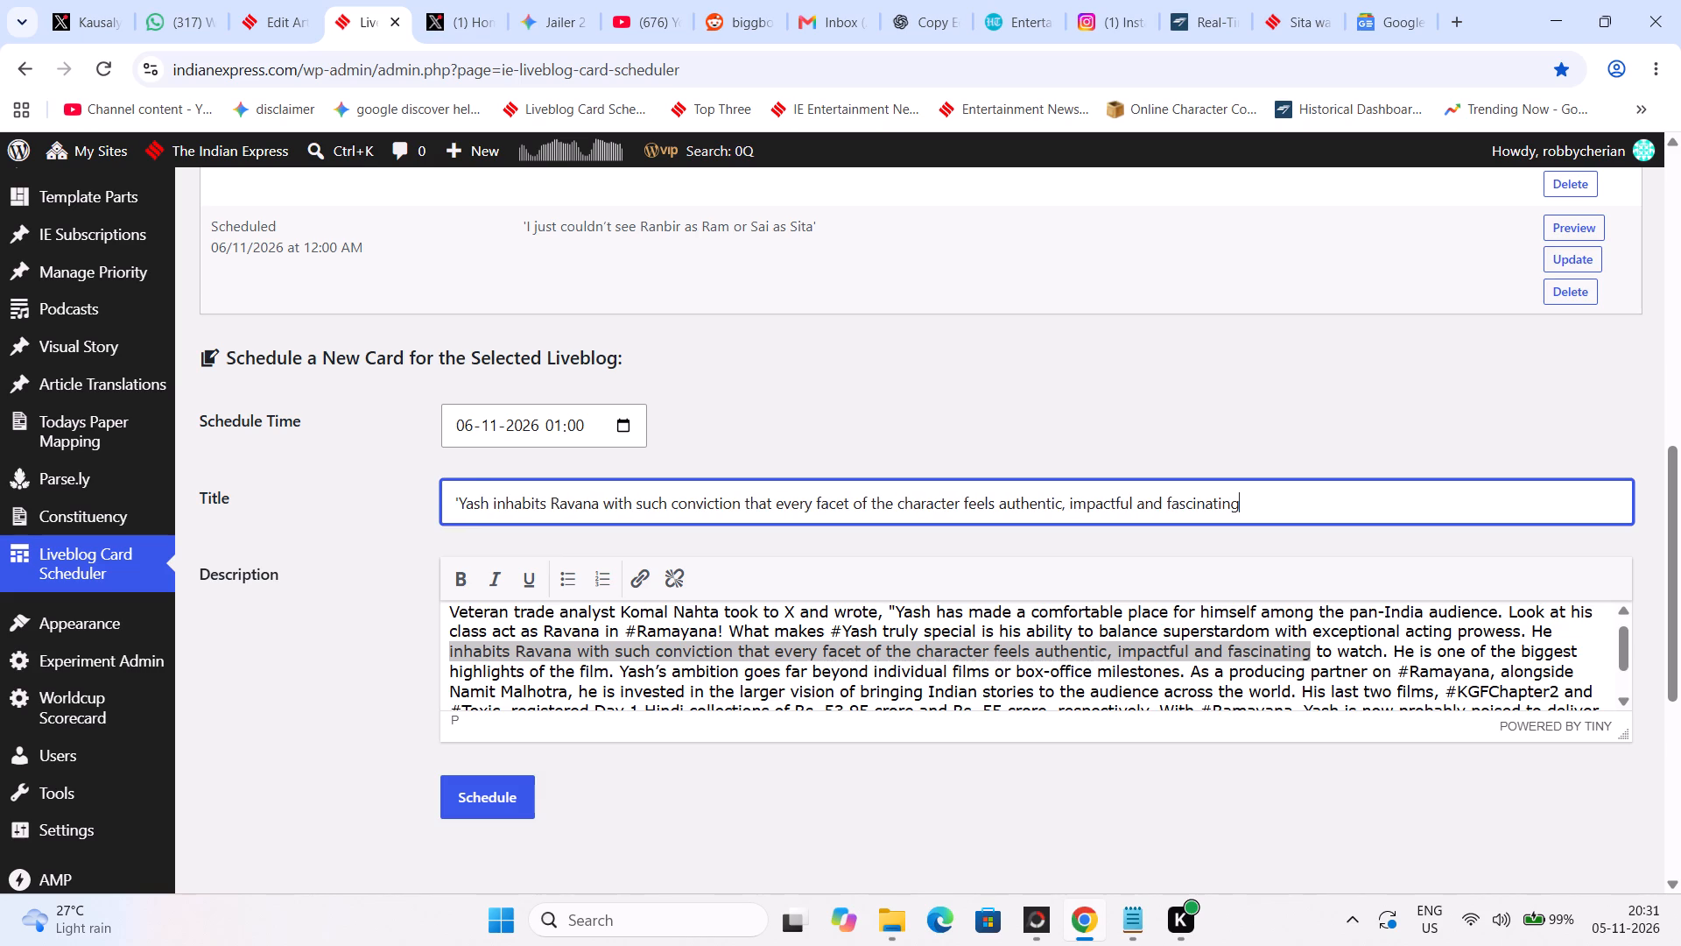
key("apostrophe")
Replace "and" with "&" between "impactful" and "fascinating" in the new card's title.
key("Left")
key("Left")
key("Left")
key("Left")
key("Left")
key("Left")
key("Left")
key("Left")
key("Left")
key("Left")
key("Left")
key("Left")
key("Left")
key("BackSpace")
key("BackSpace")
key("BackSpace")
key("shift+ampersand")
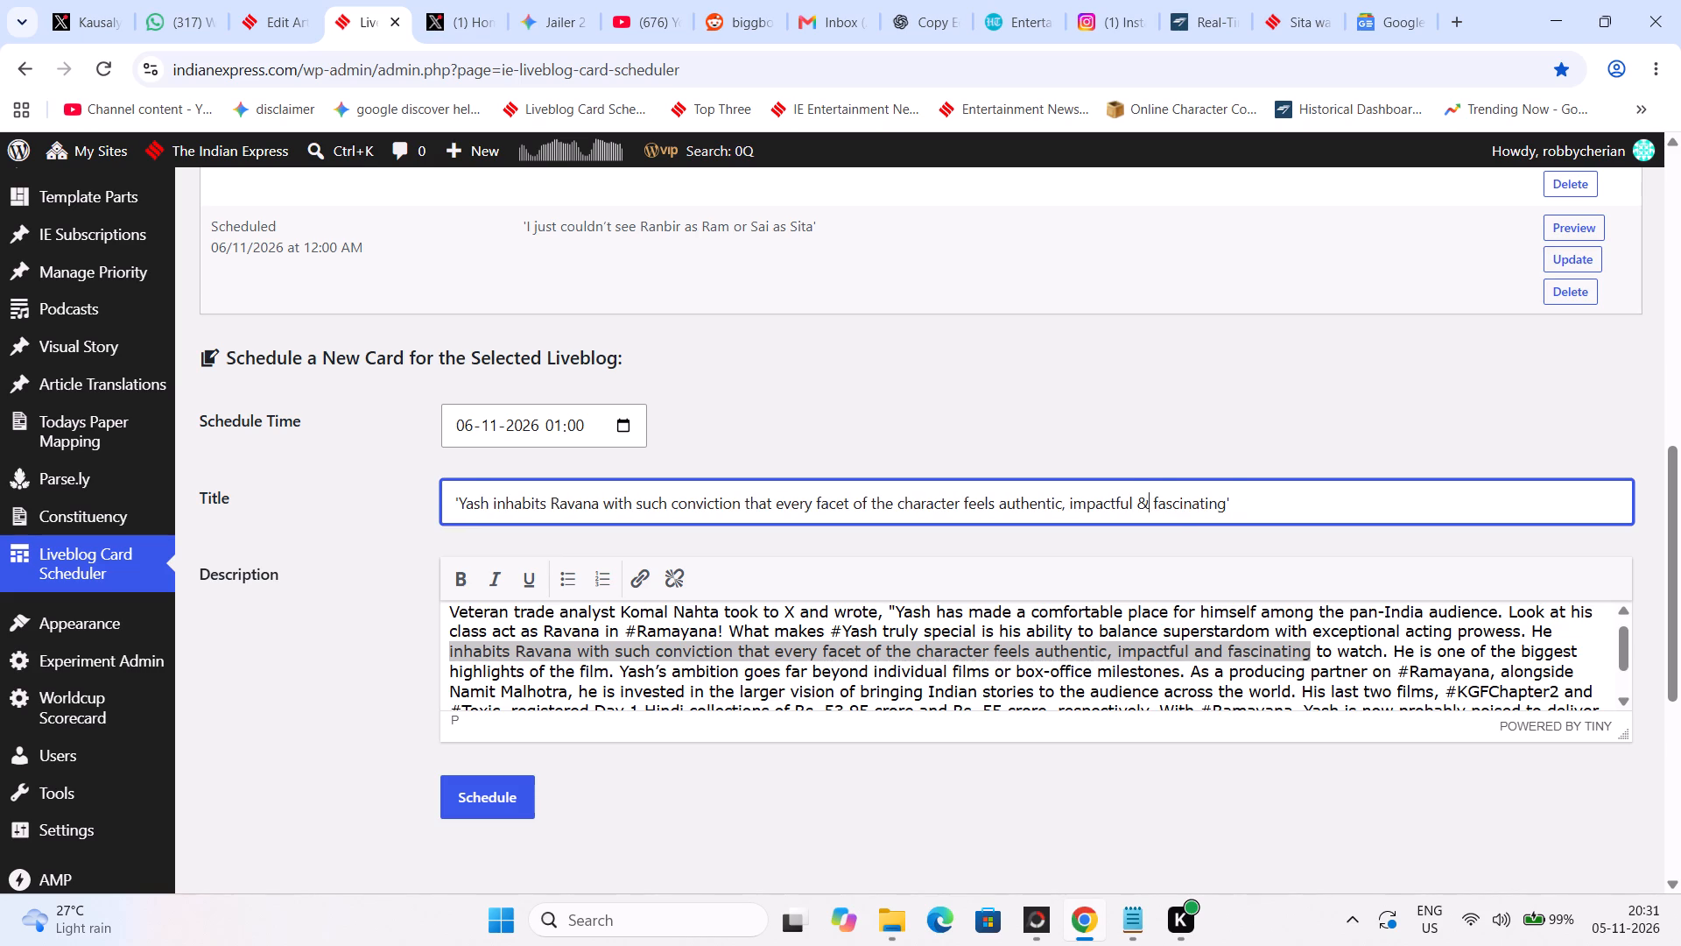
Select the title text from "that every facet" through "fascinating", leaving out the closing quote mark.
left_click_drag(847, 505, 968, 505)
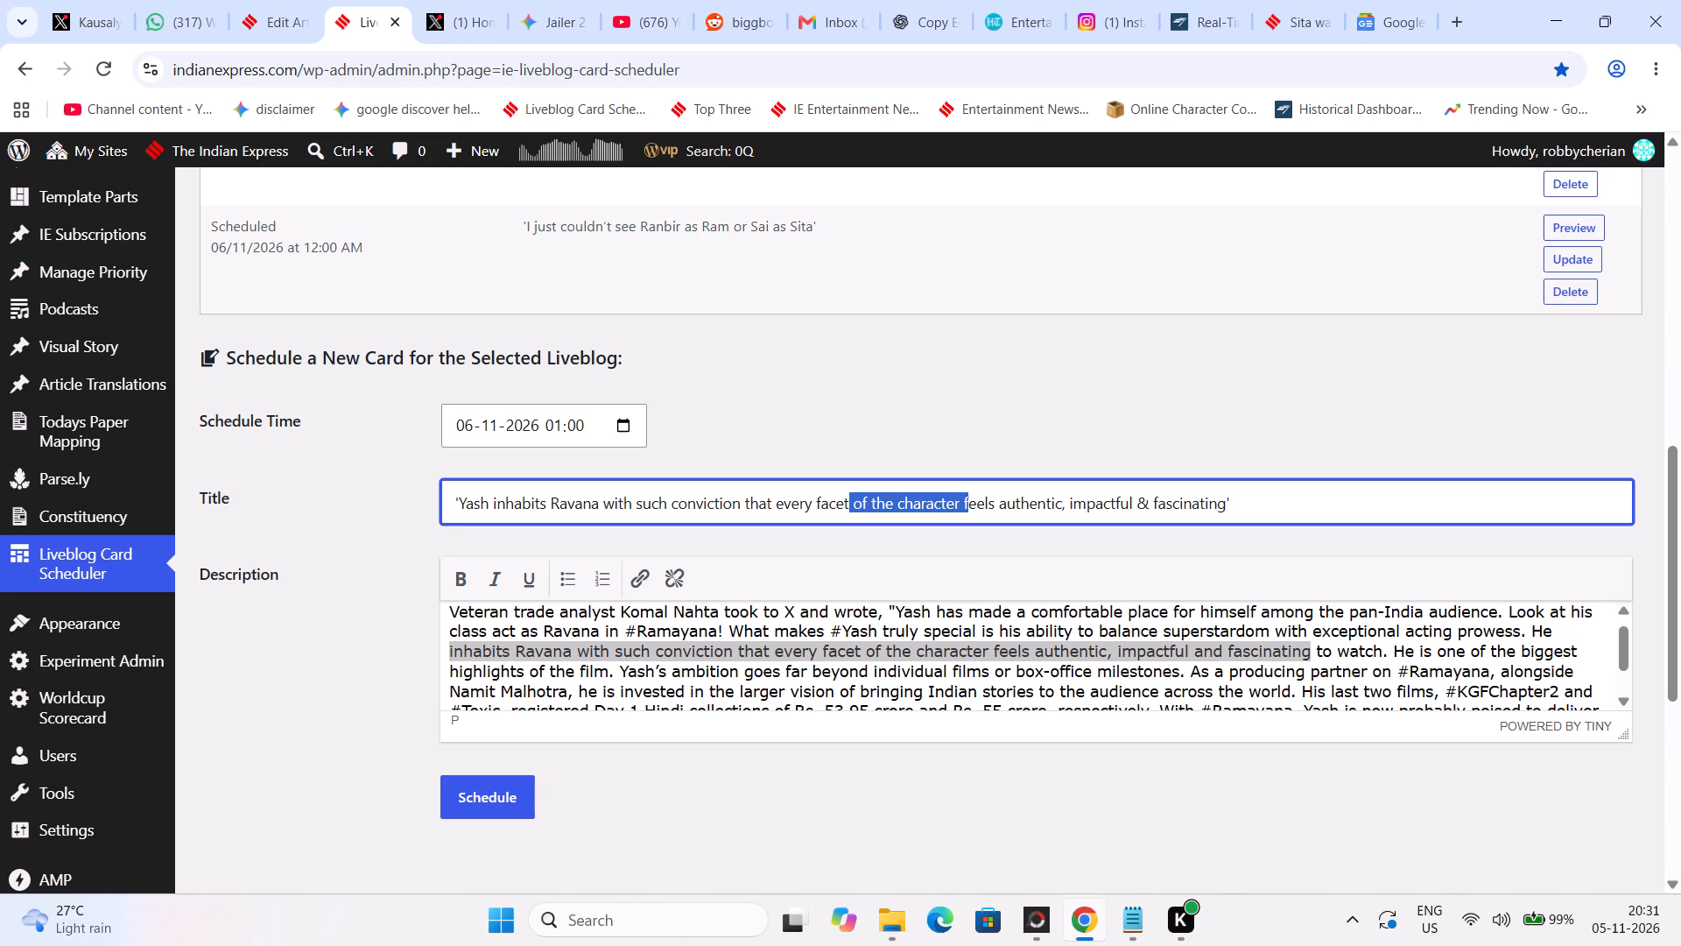
left_click_drag(968, 505, 969, 505)
left_click(609, 497)
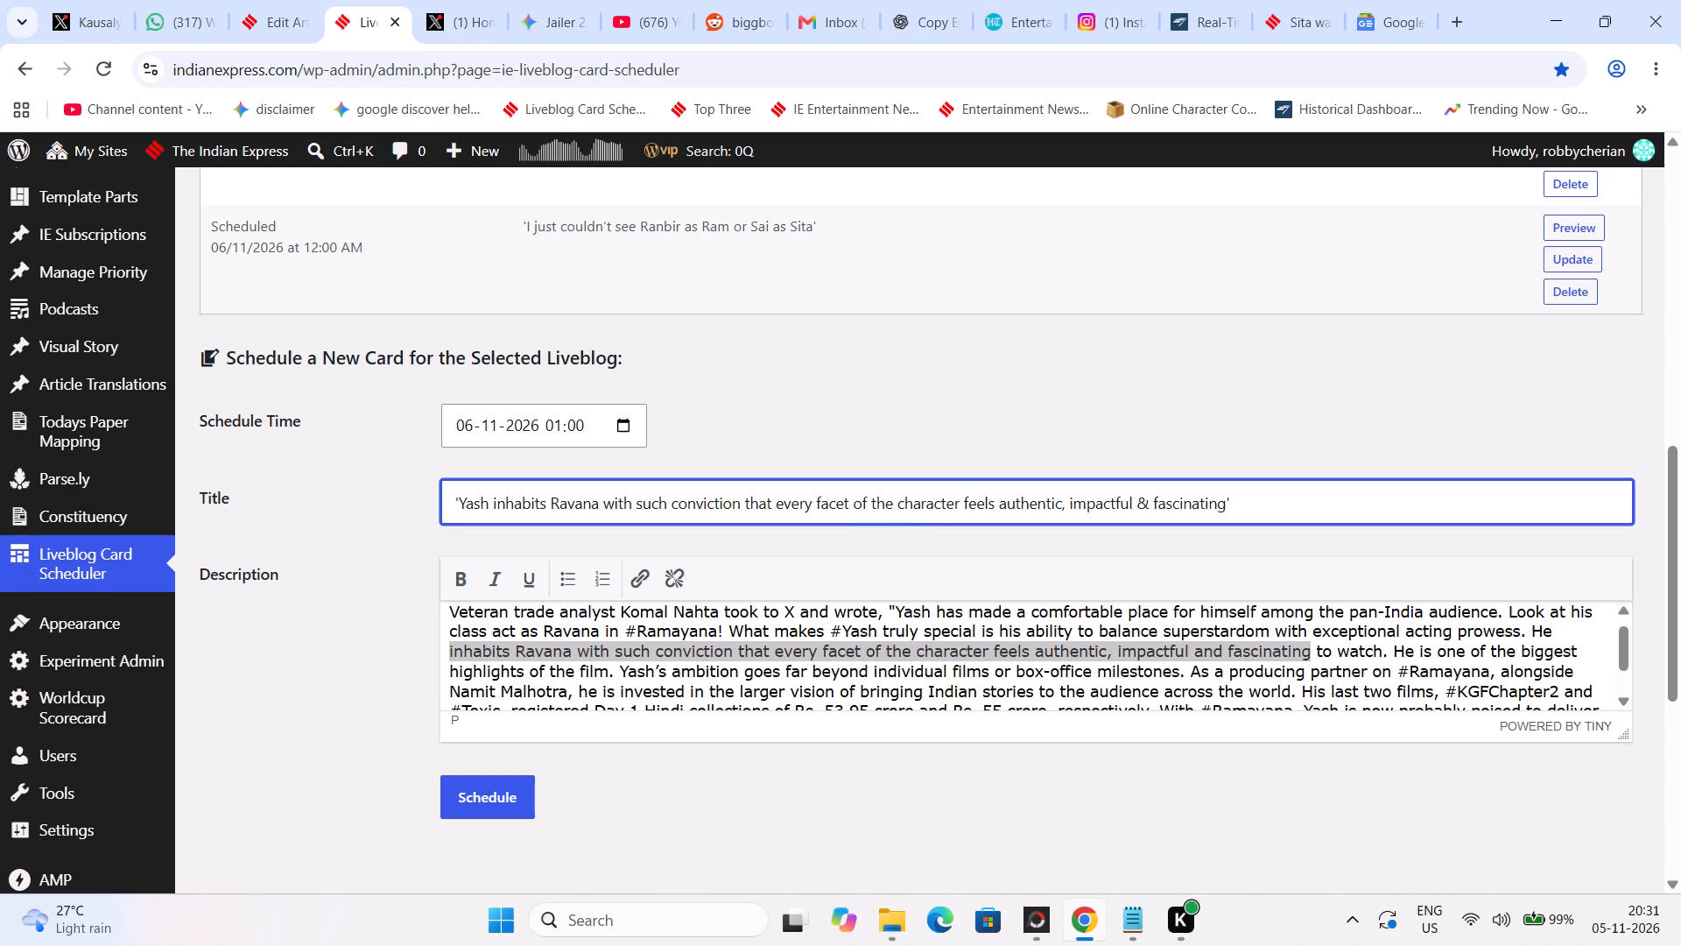
left_click_drag(736, 499, 1263, 504)
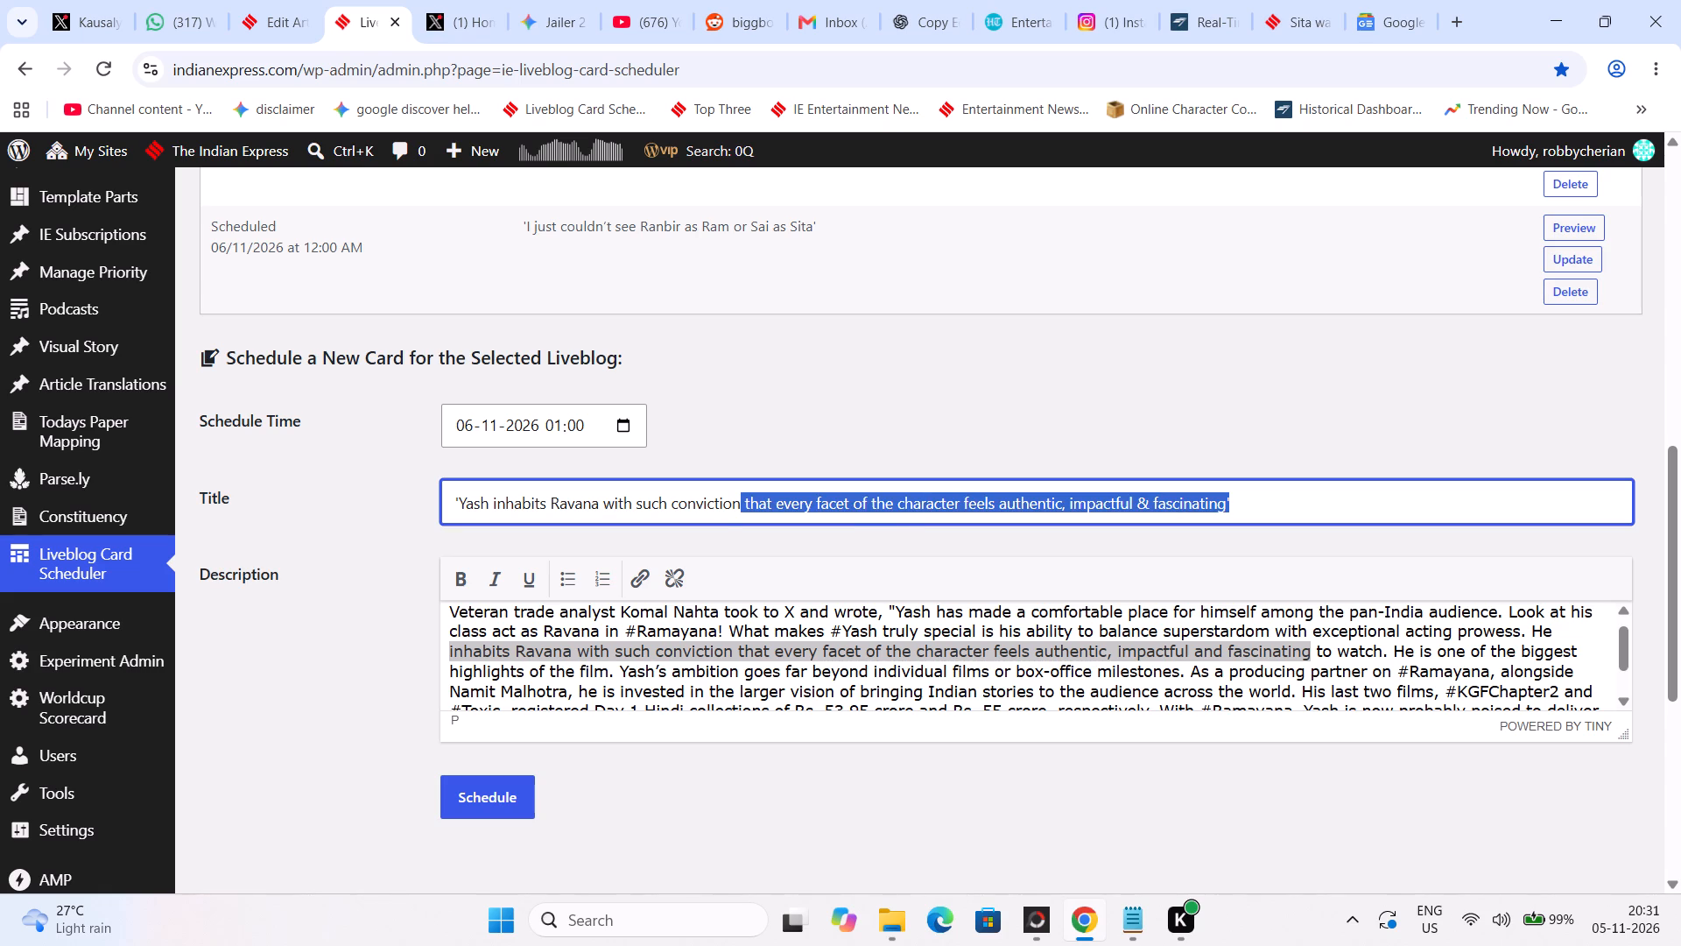
left_click_drag(1263, 504, 1225, 512)
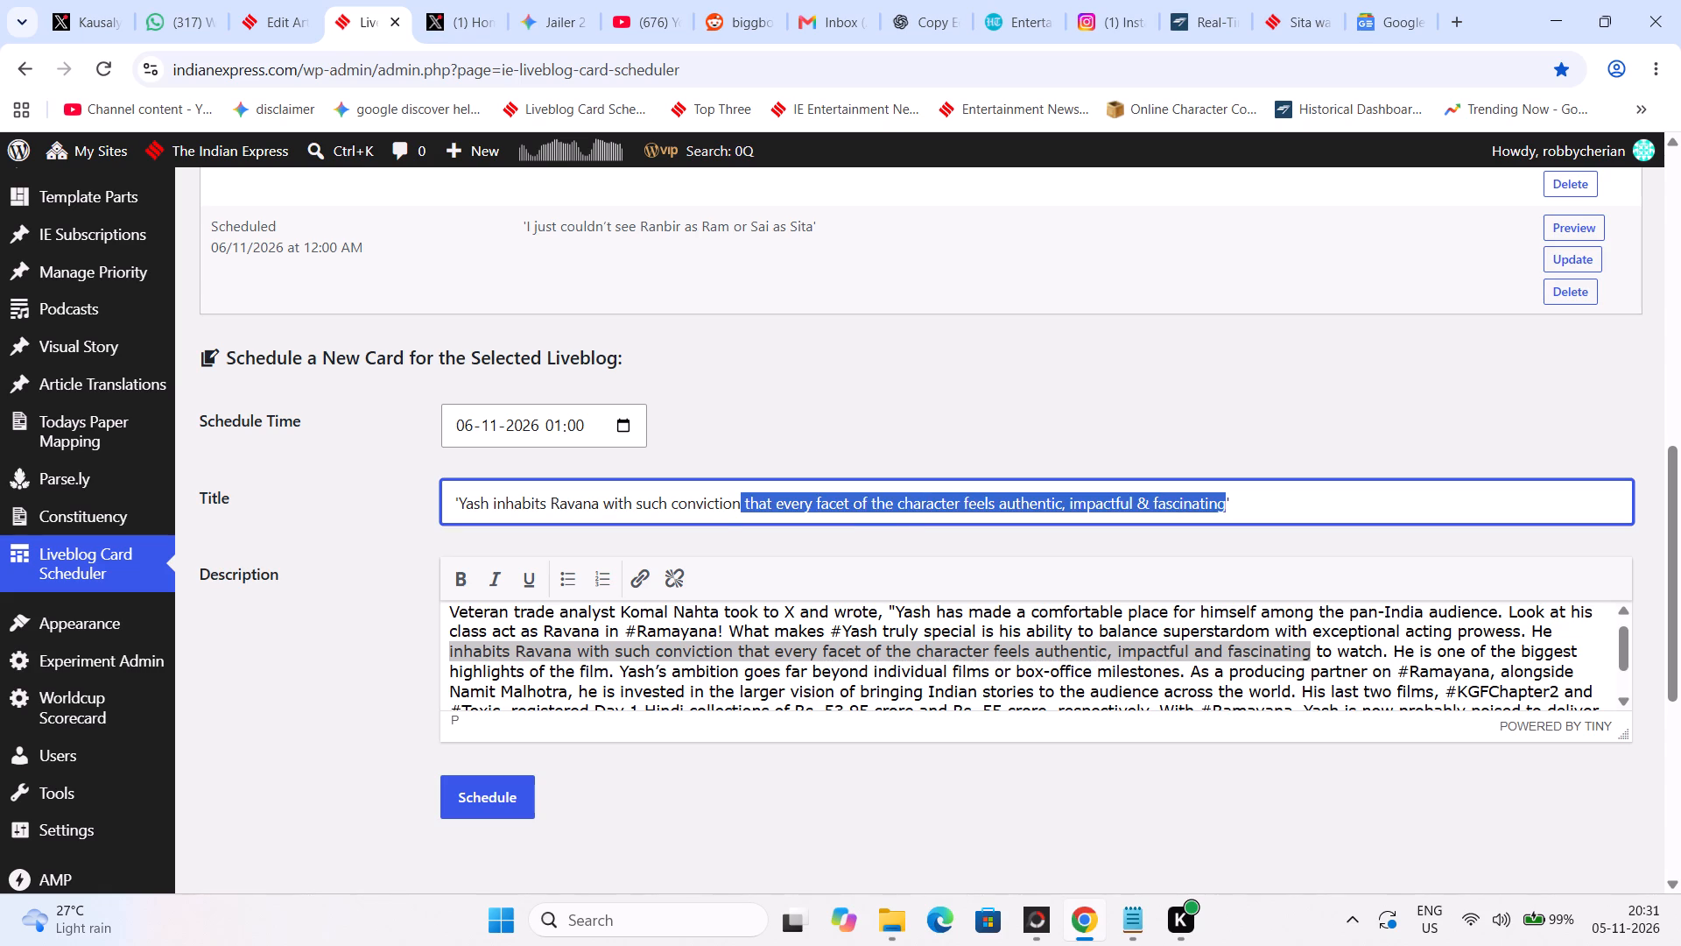
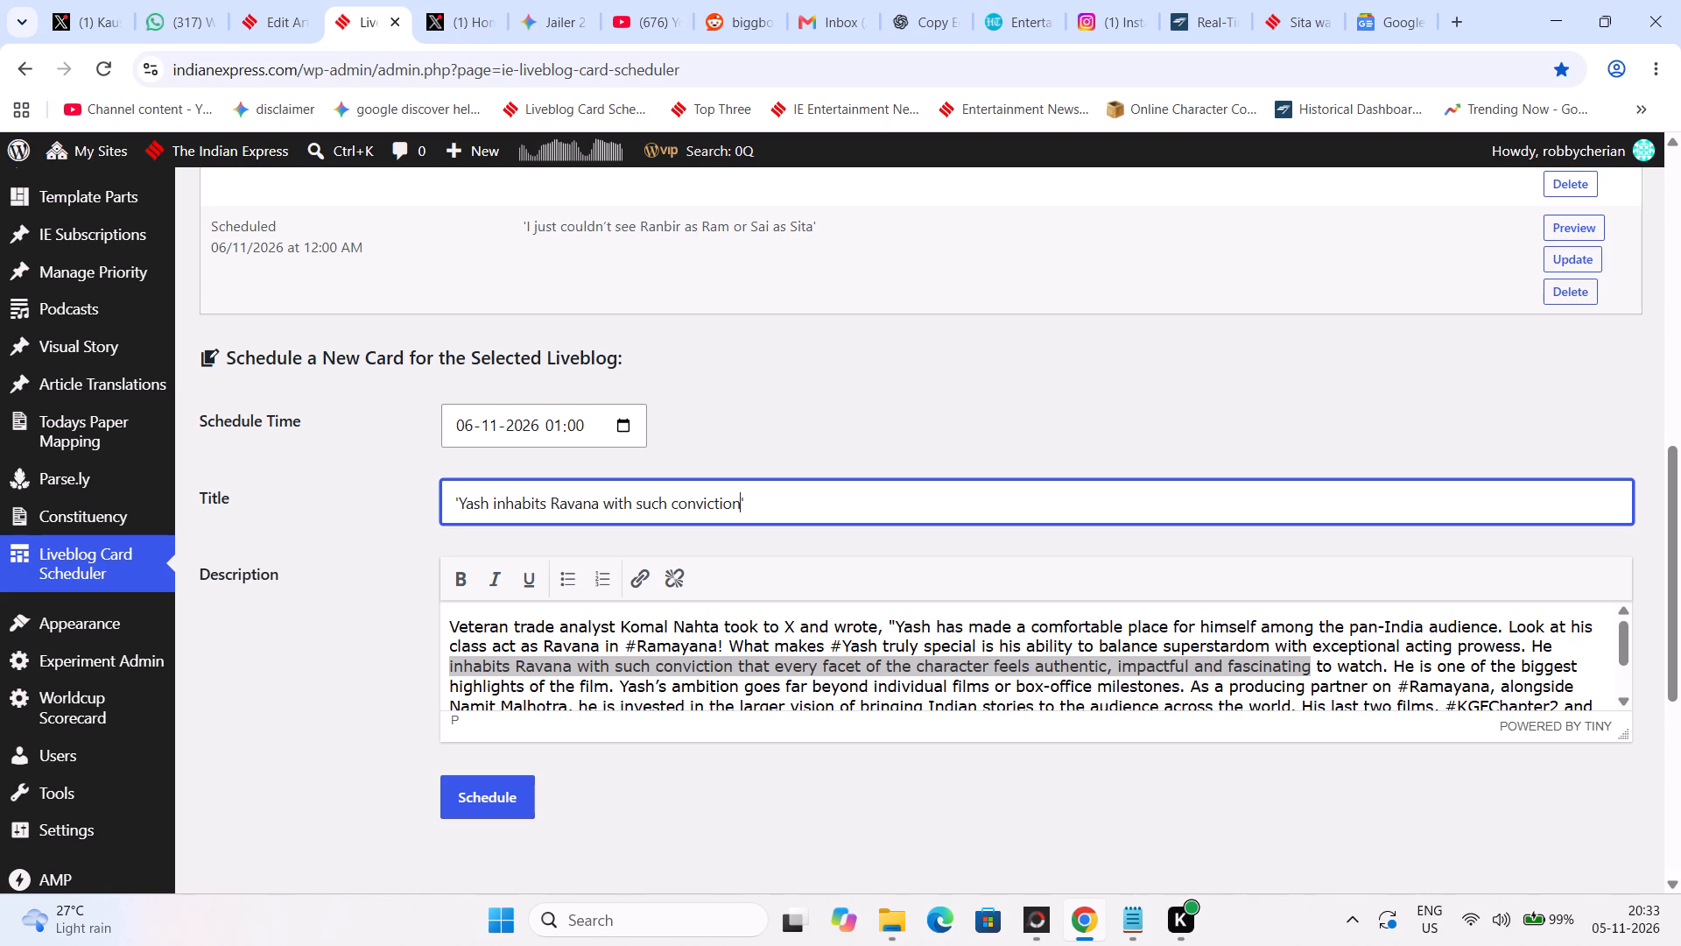
Extend the card's title inside the closing quote with "that every facet of the character feels authentic, impactful and fascinating" from the description, and schedule the card.
left_click(705, 676)
left_click_drag(735, 668, 1309, 662)
key("ctrl+c")
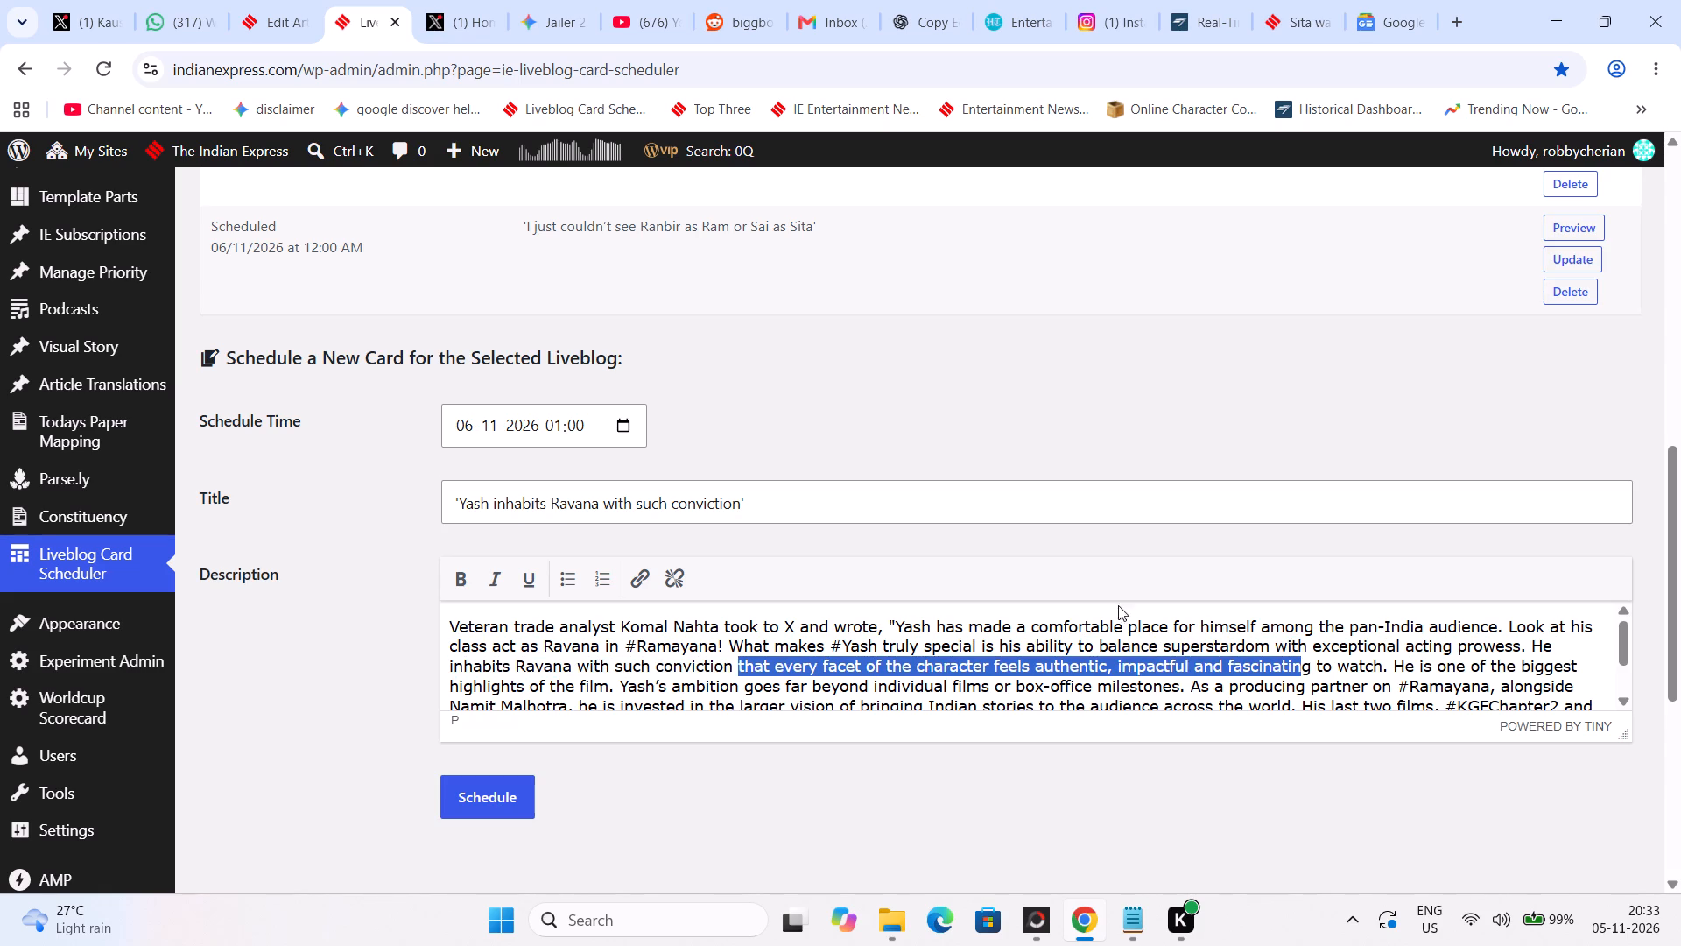
left_click(739, 496)
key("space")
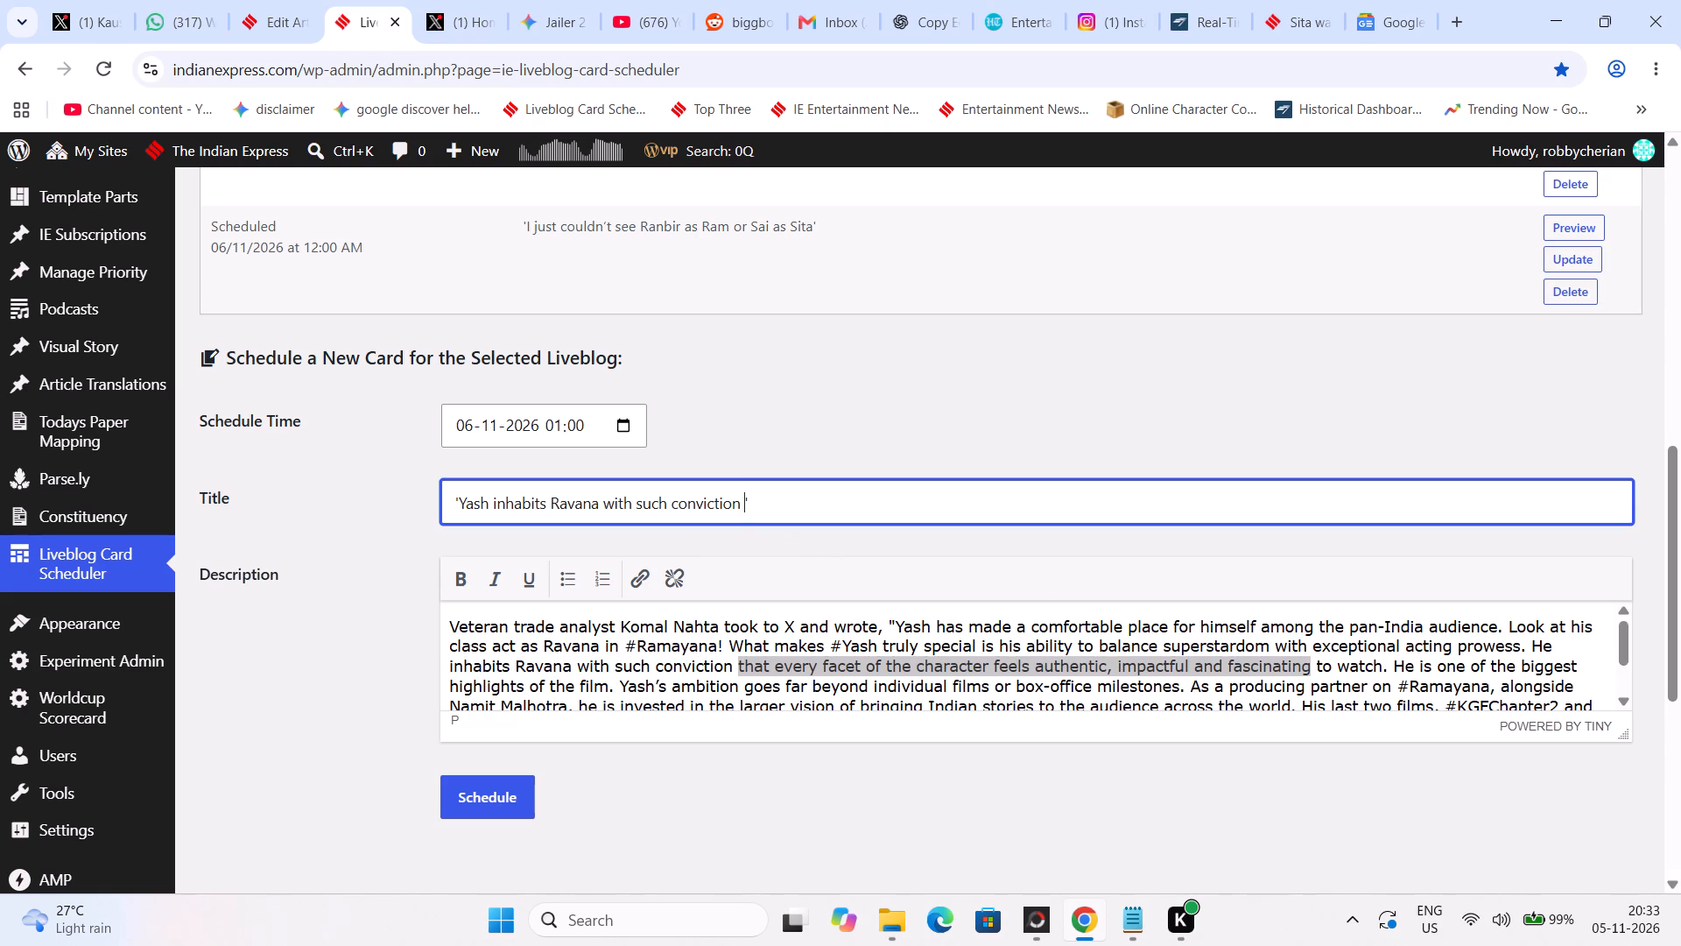
key("ctrl+v")
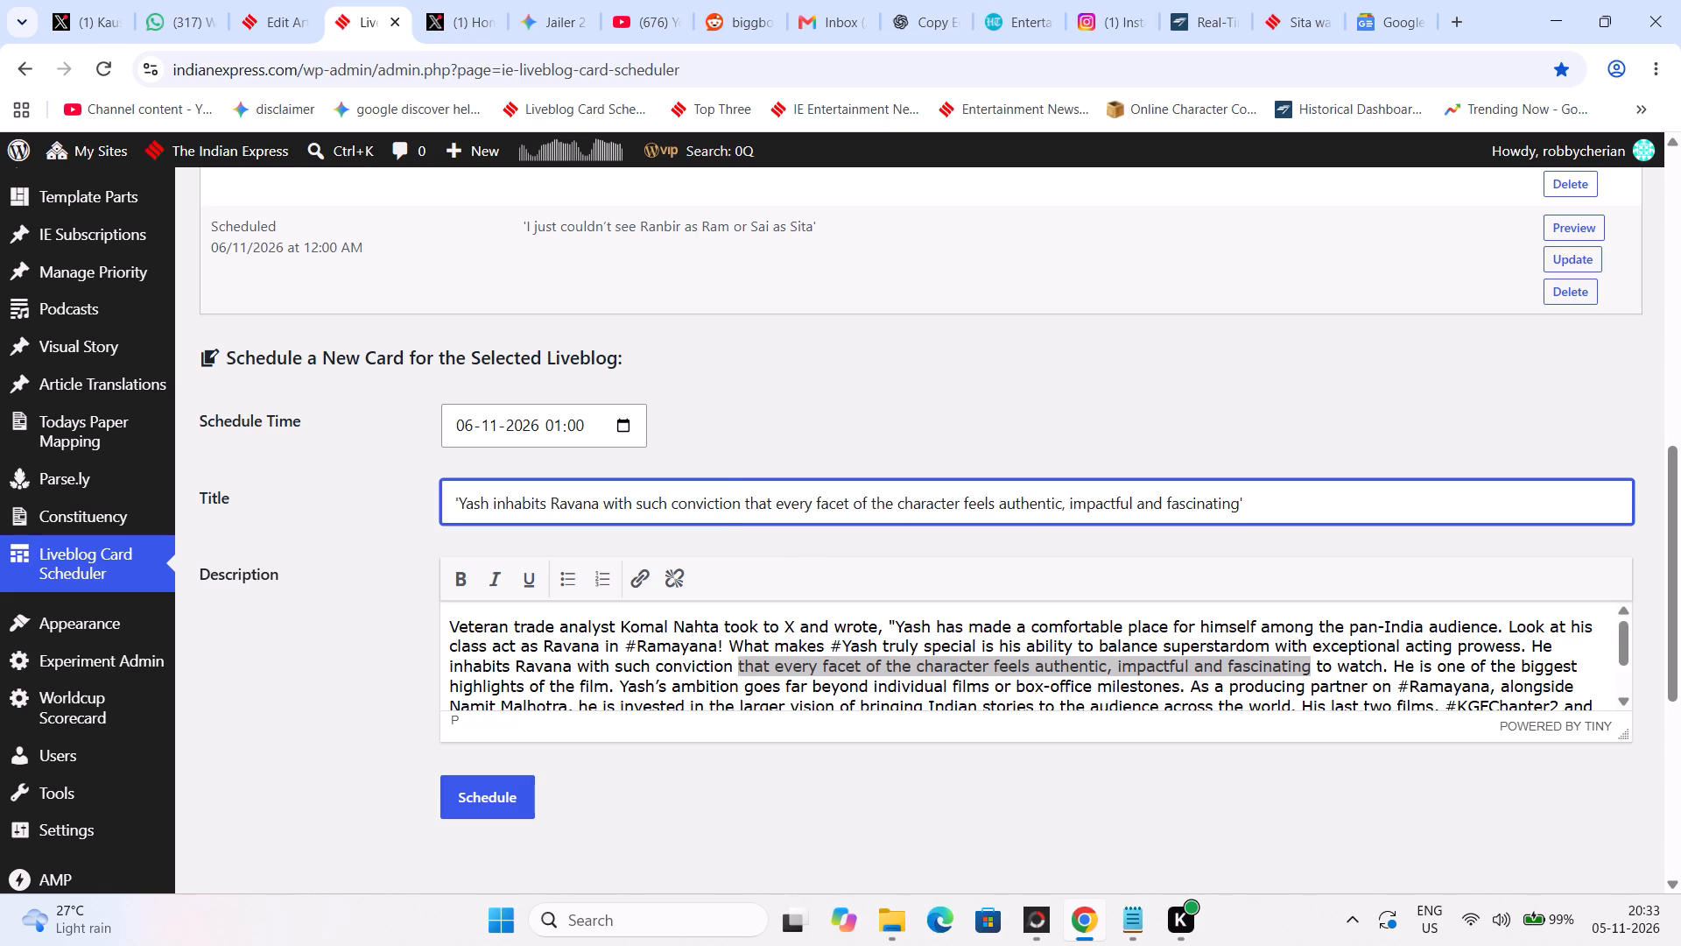
left_click(503, 801)
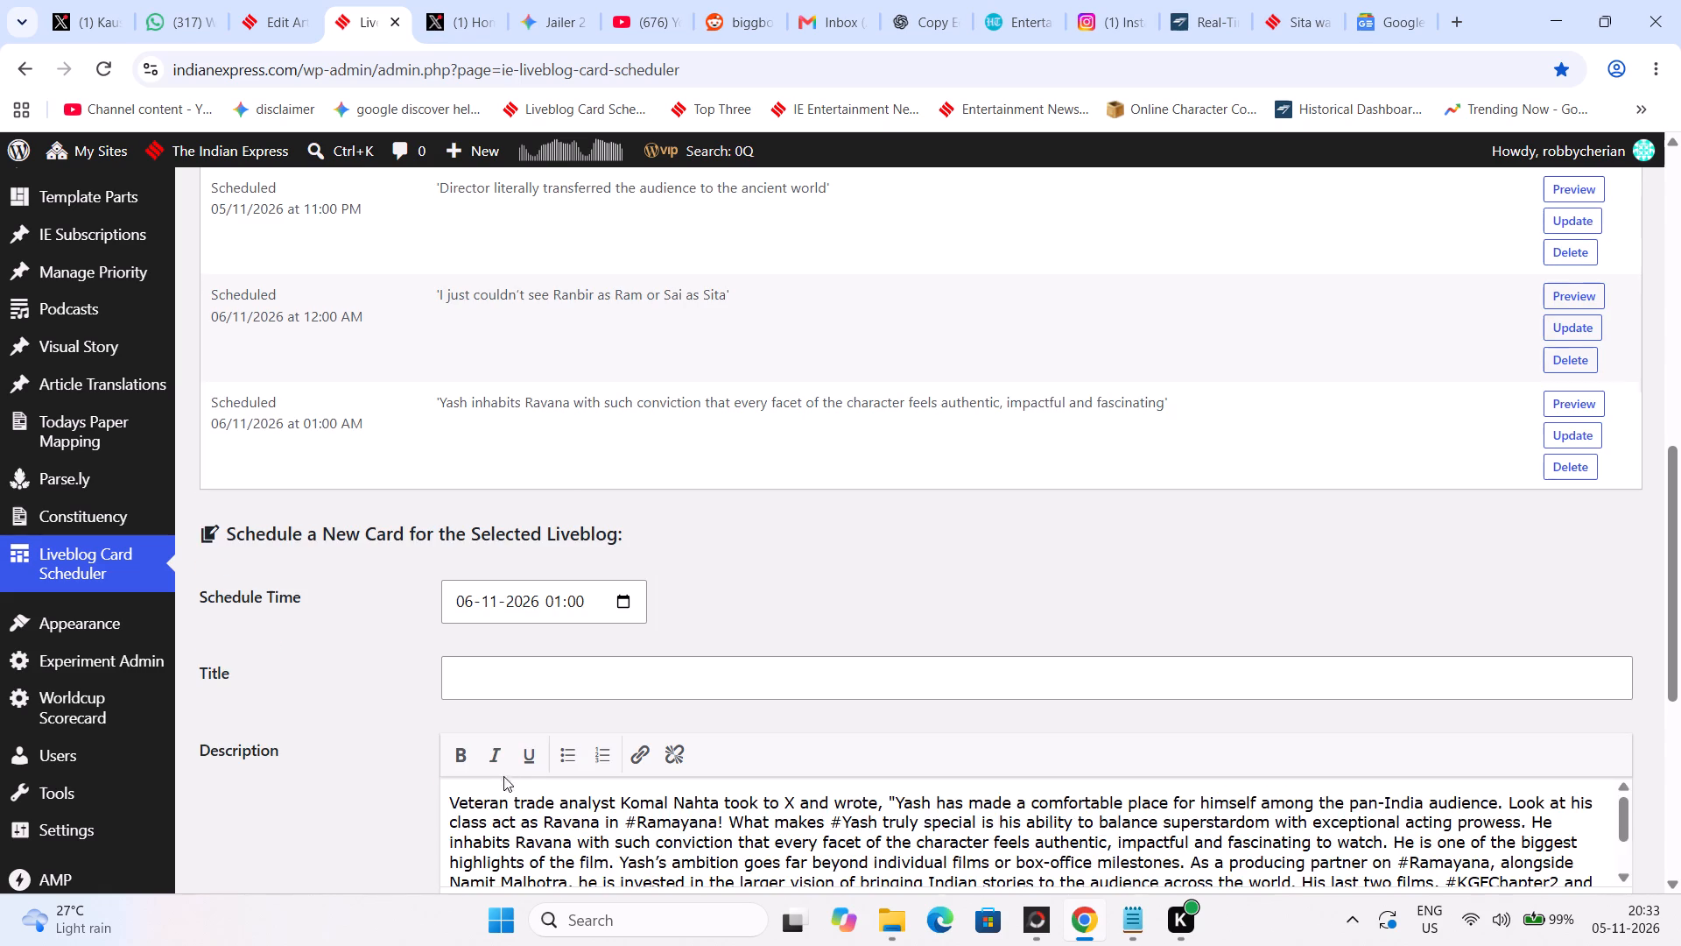
Switch to X's home feed and look through further For you posts for Ramayana material for the next liveblog card.
left_click(431, 0)
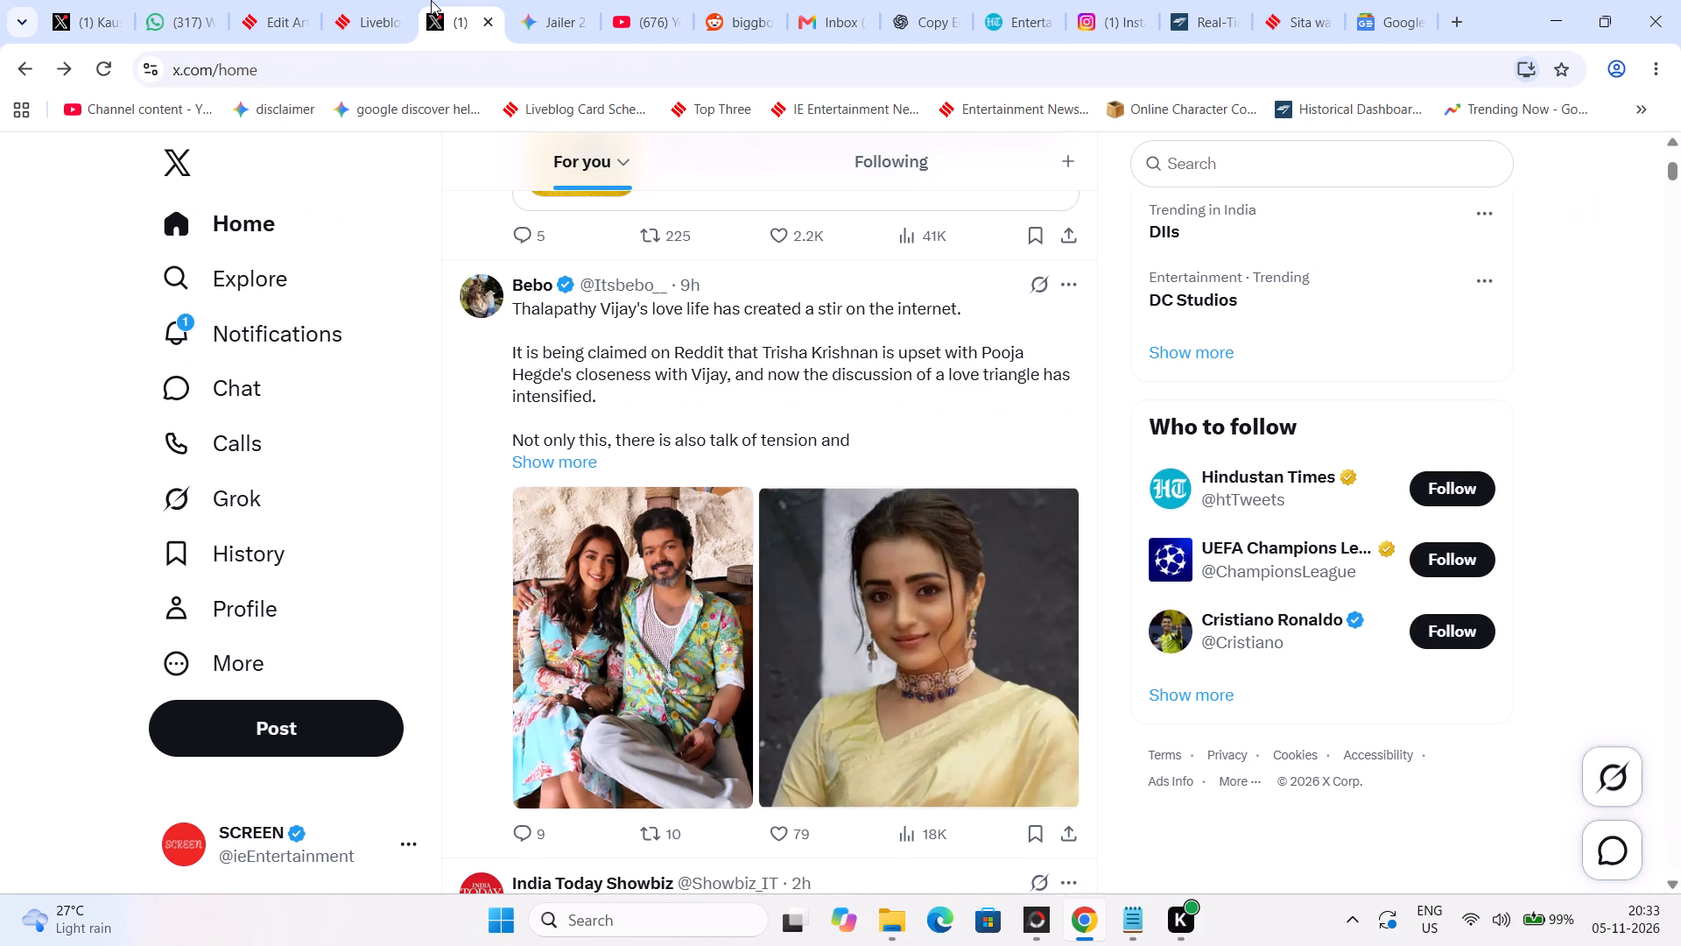
scroll(549, 502, "down", 5)
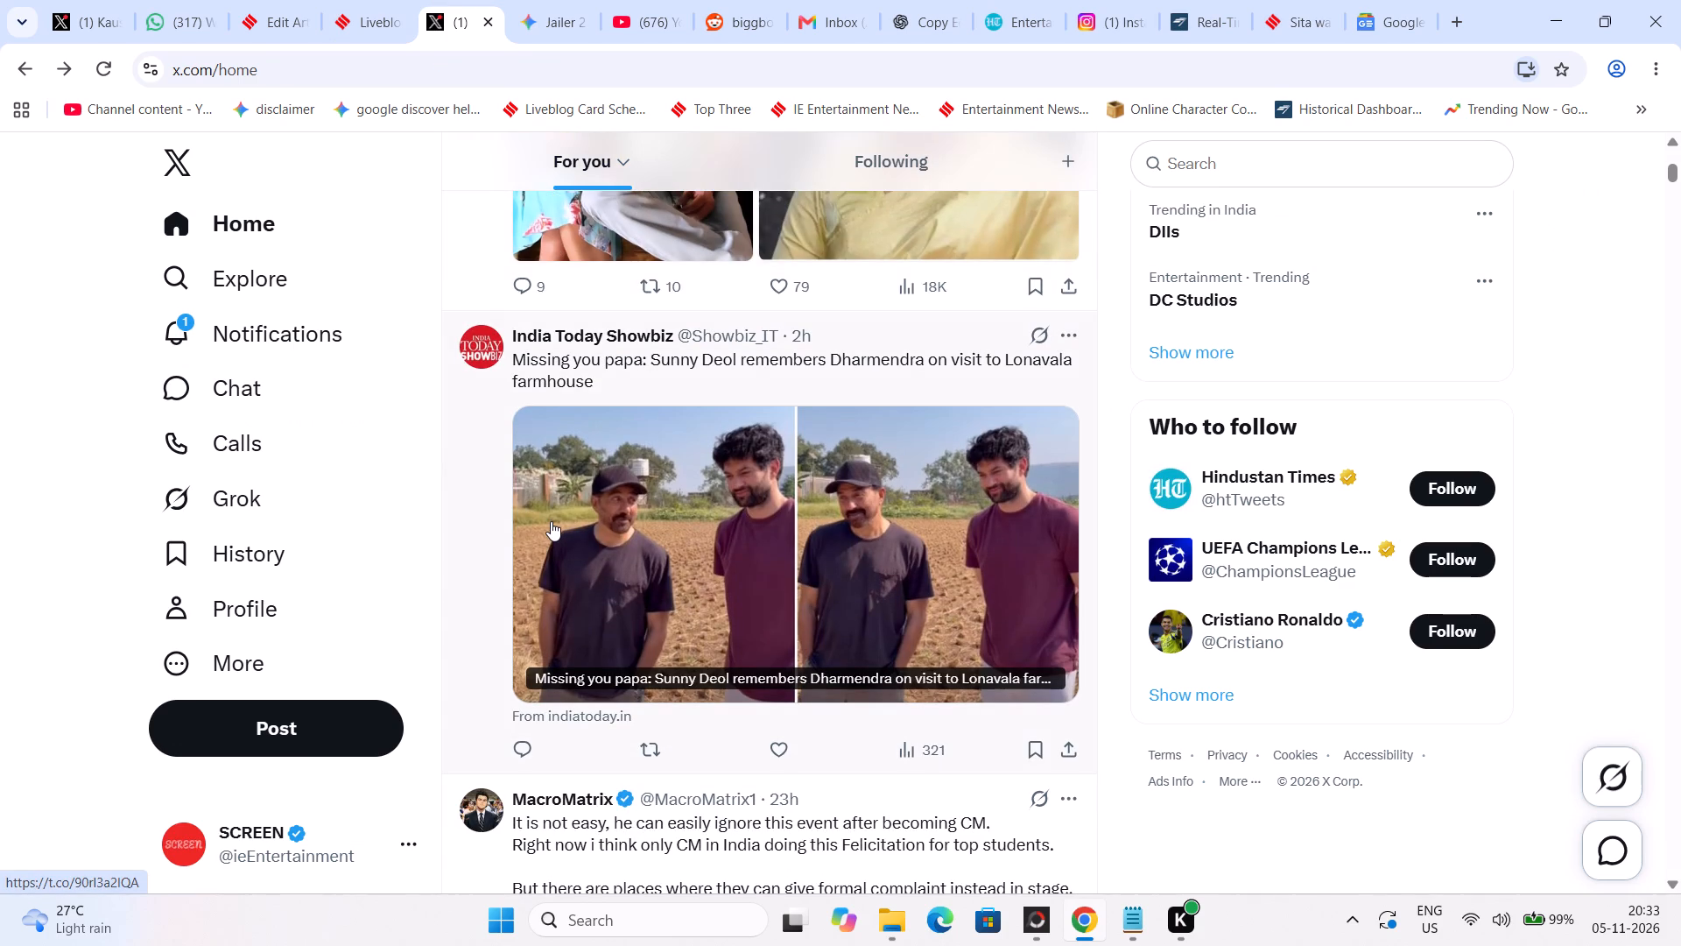
scroll(551, 521, "down", 9)
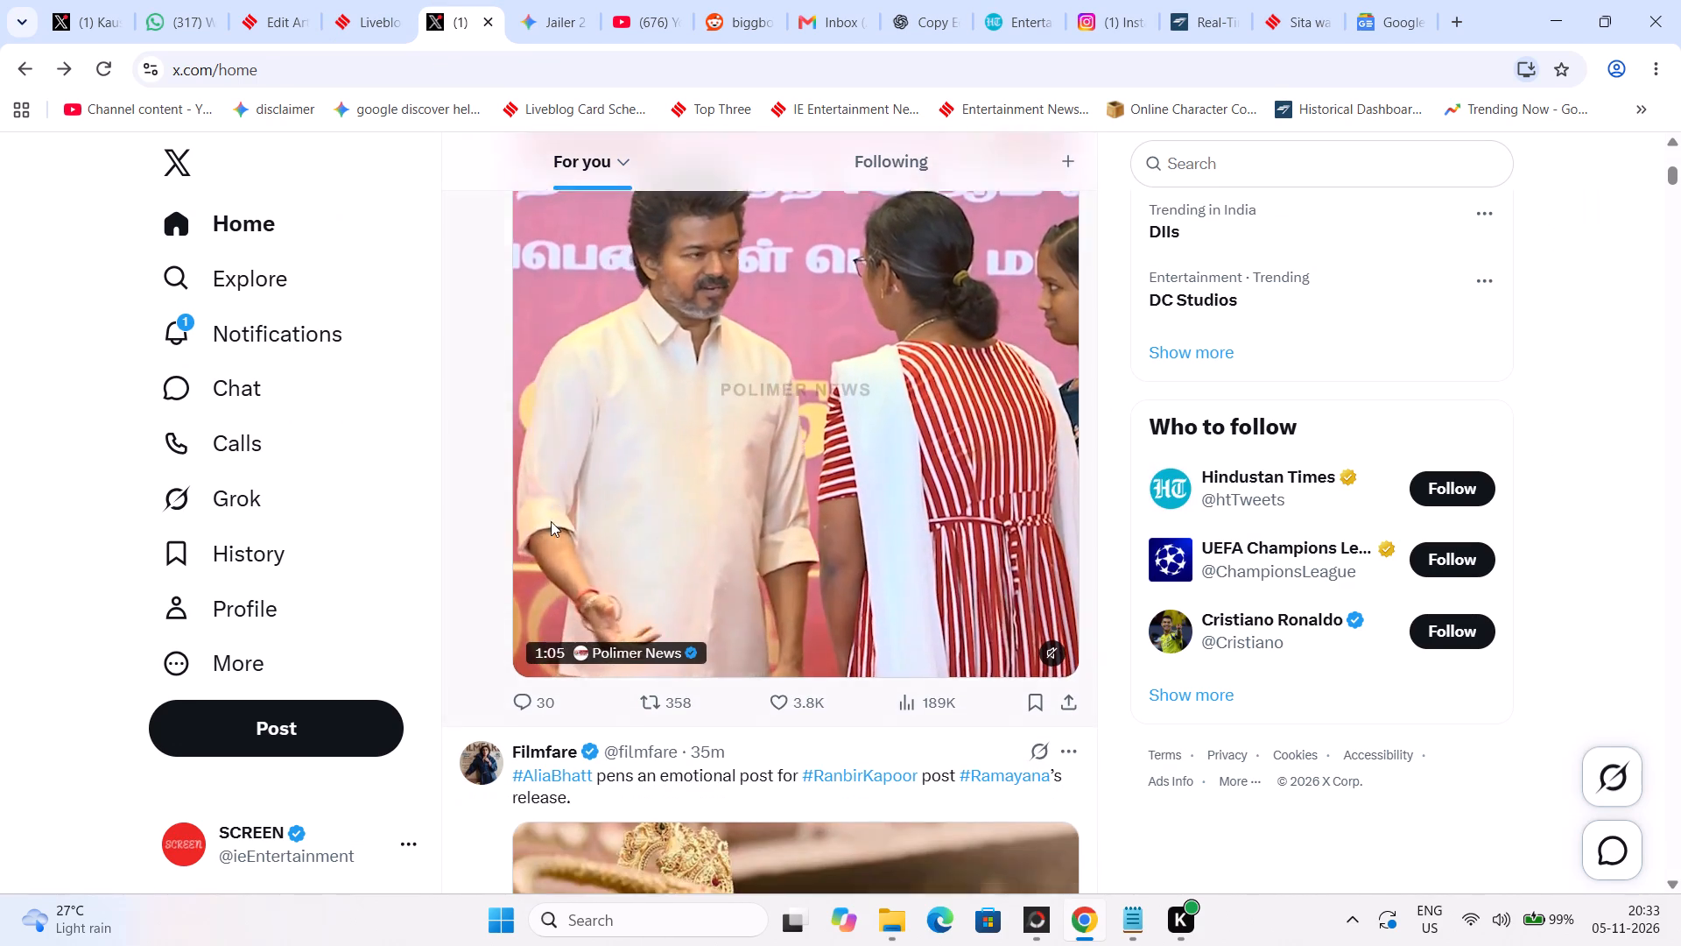
scroll(551, 521, "down", 7)
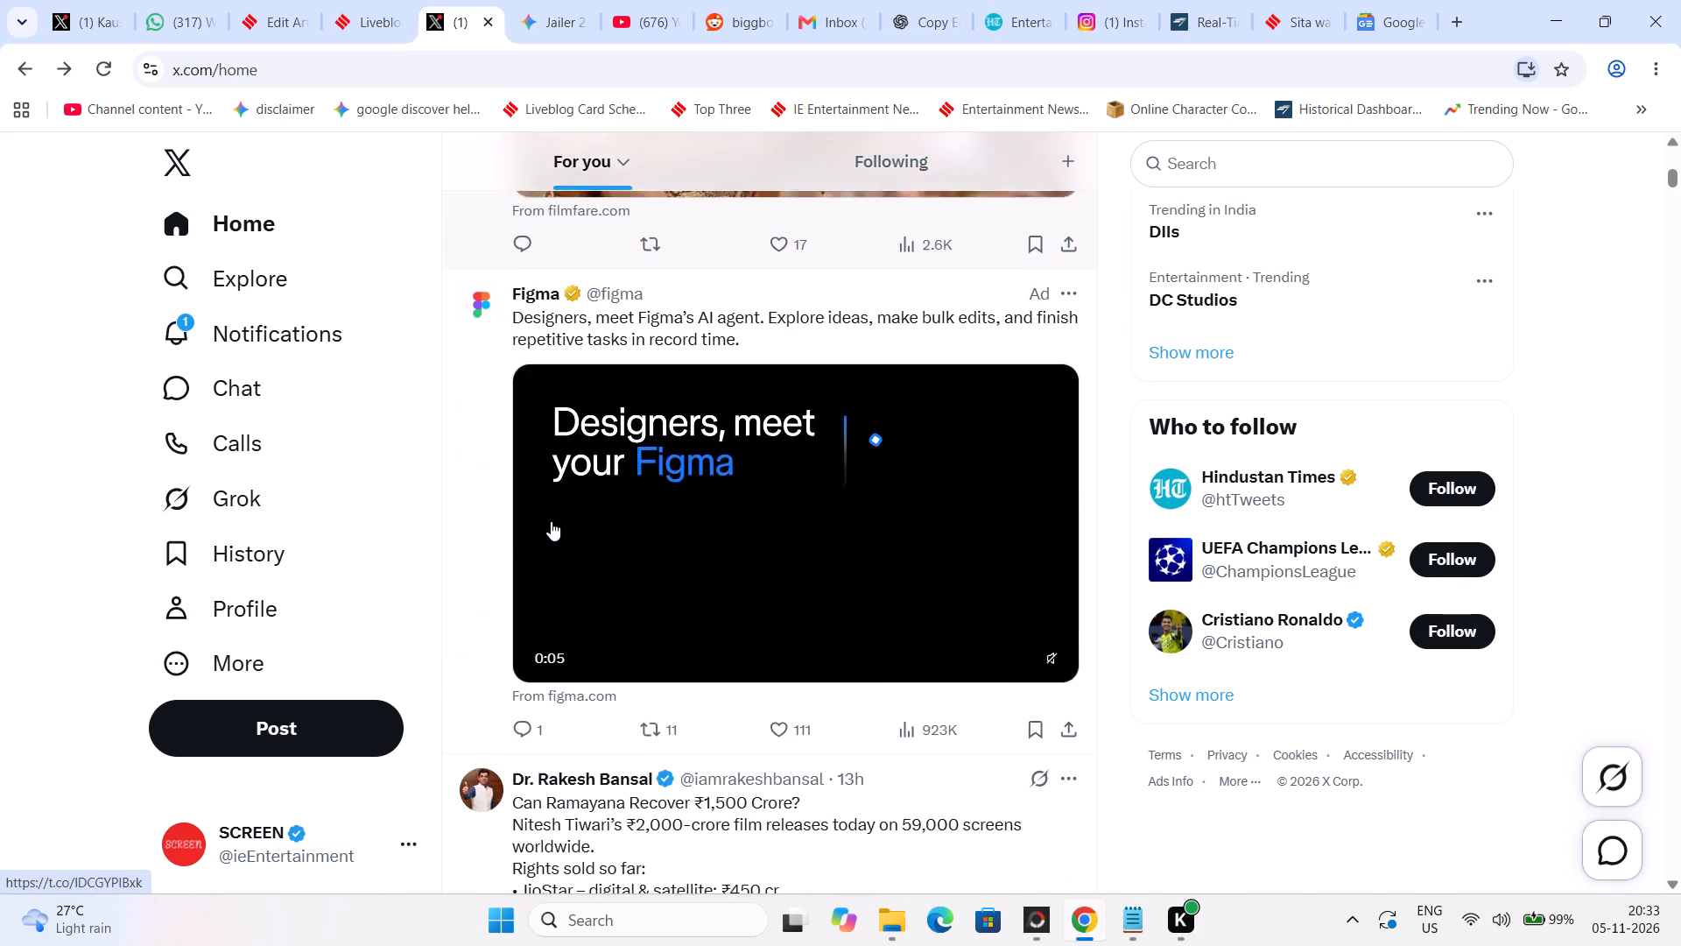
scroll(551, 522, "down", 4)
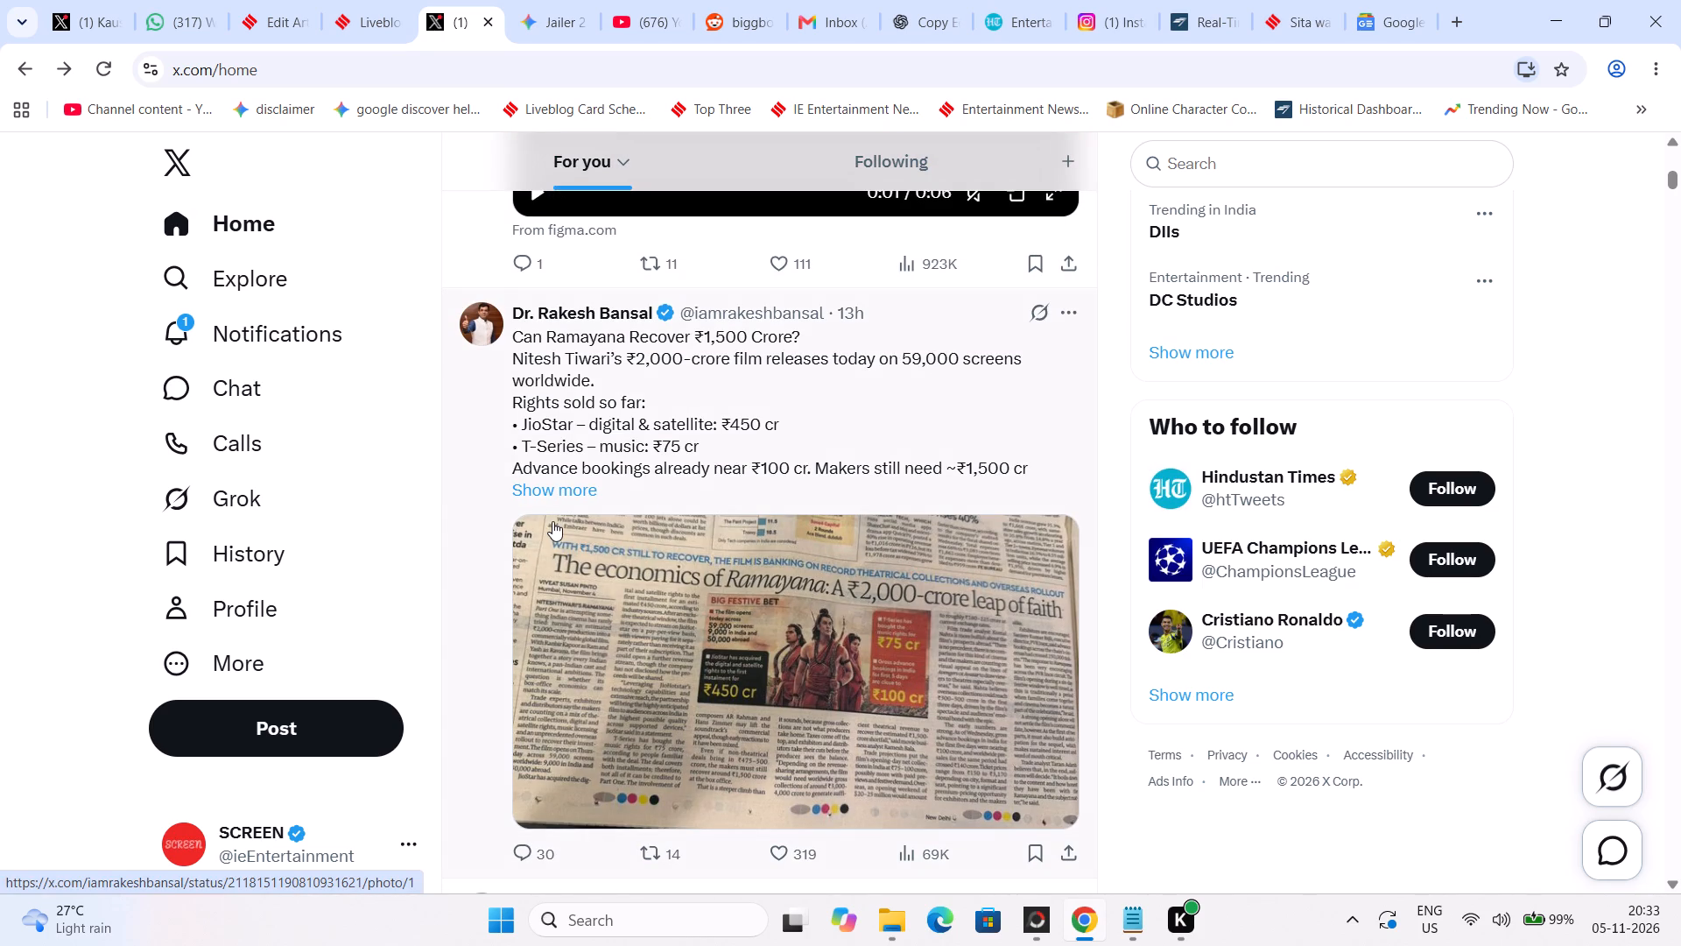
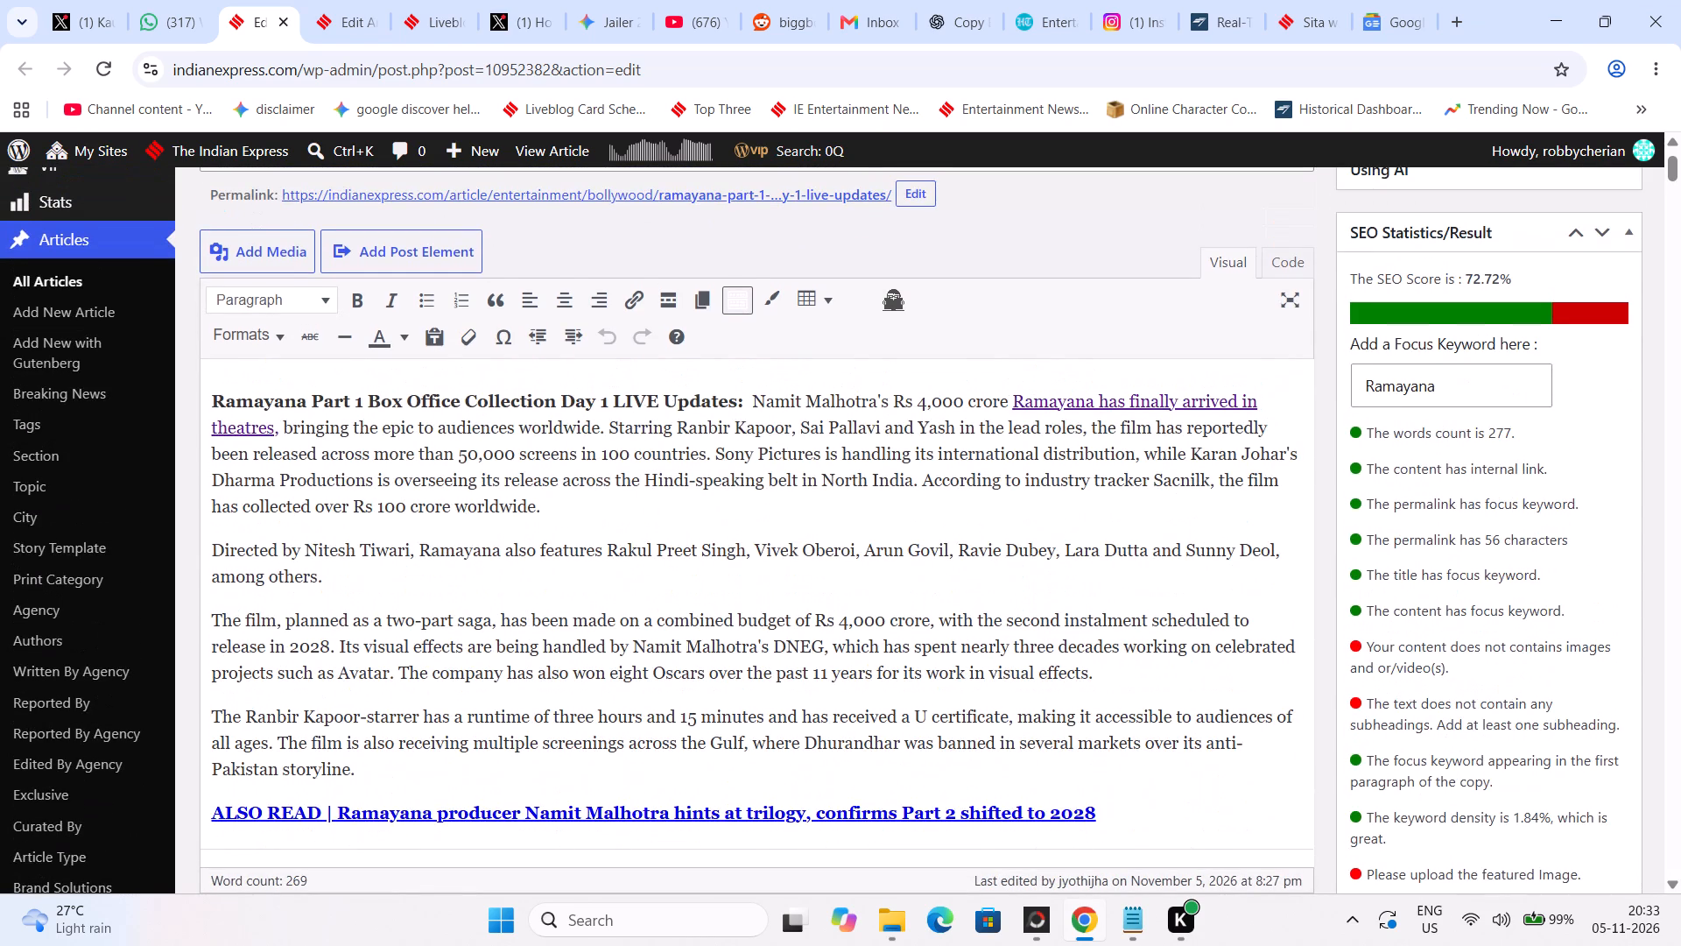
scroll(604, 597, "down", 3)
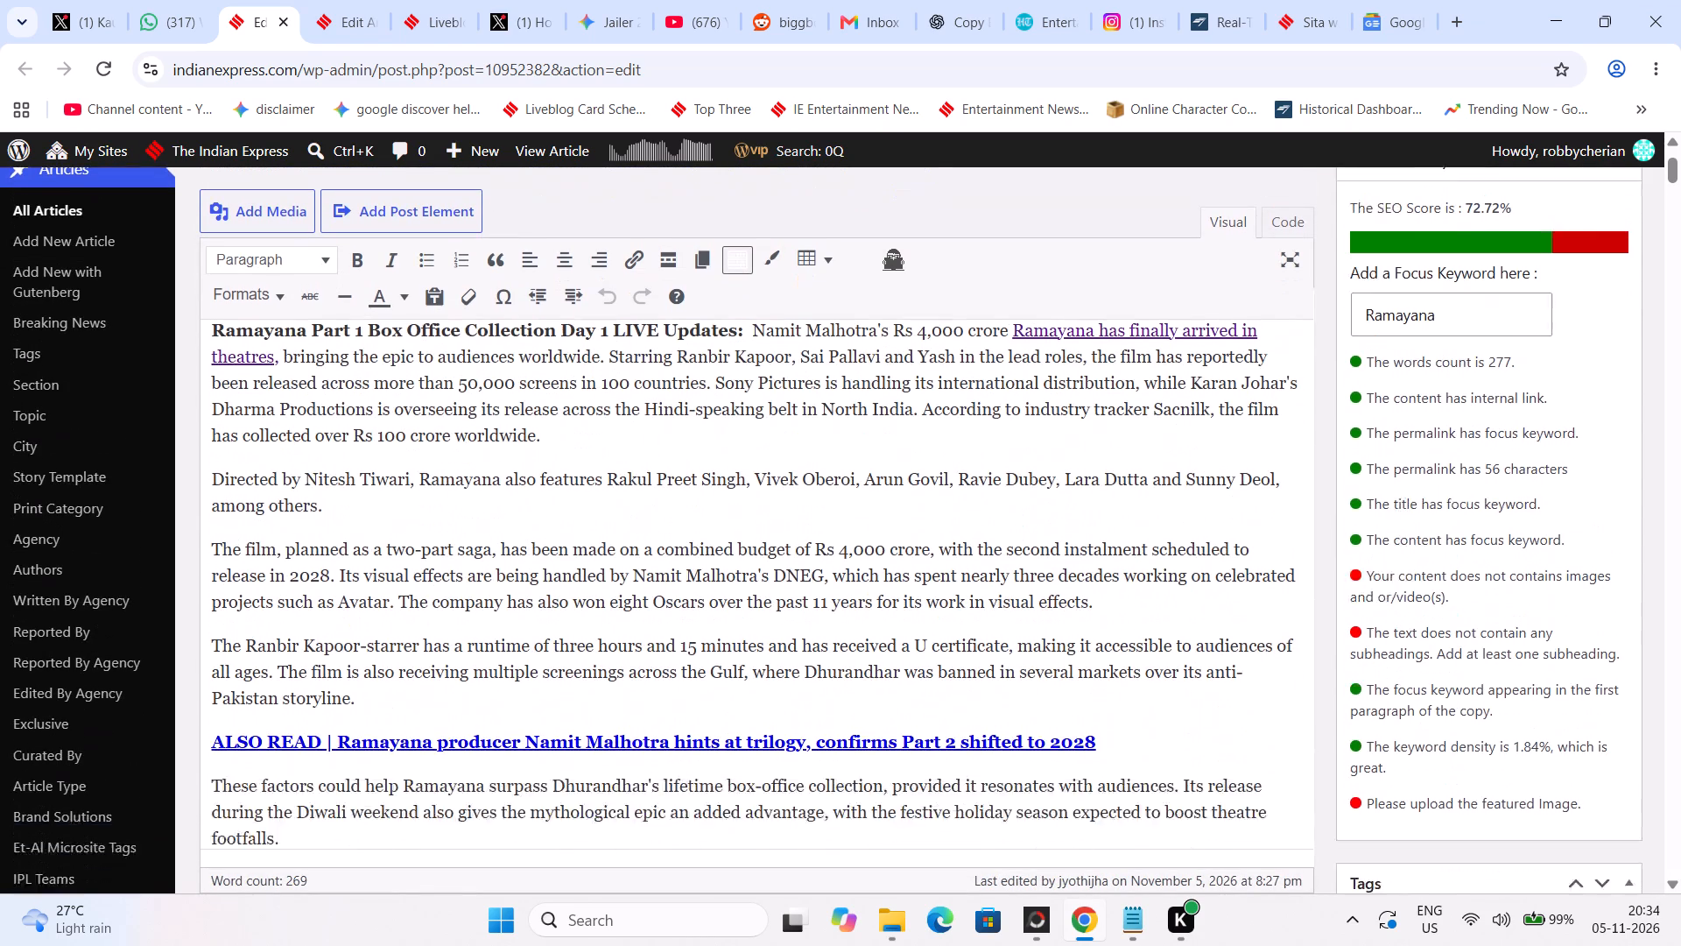
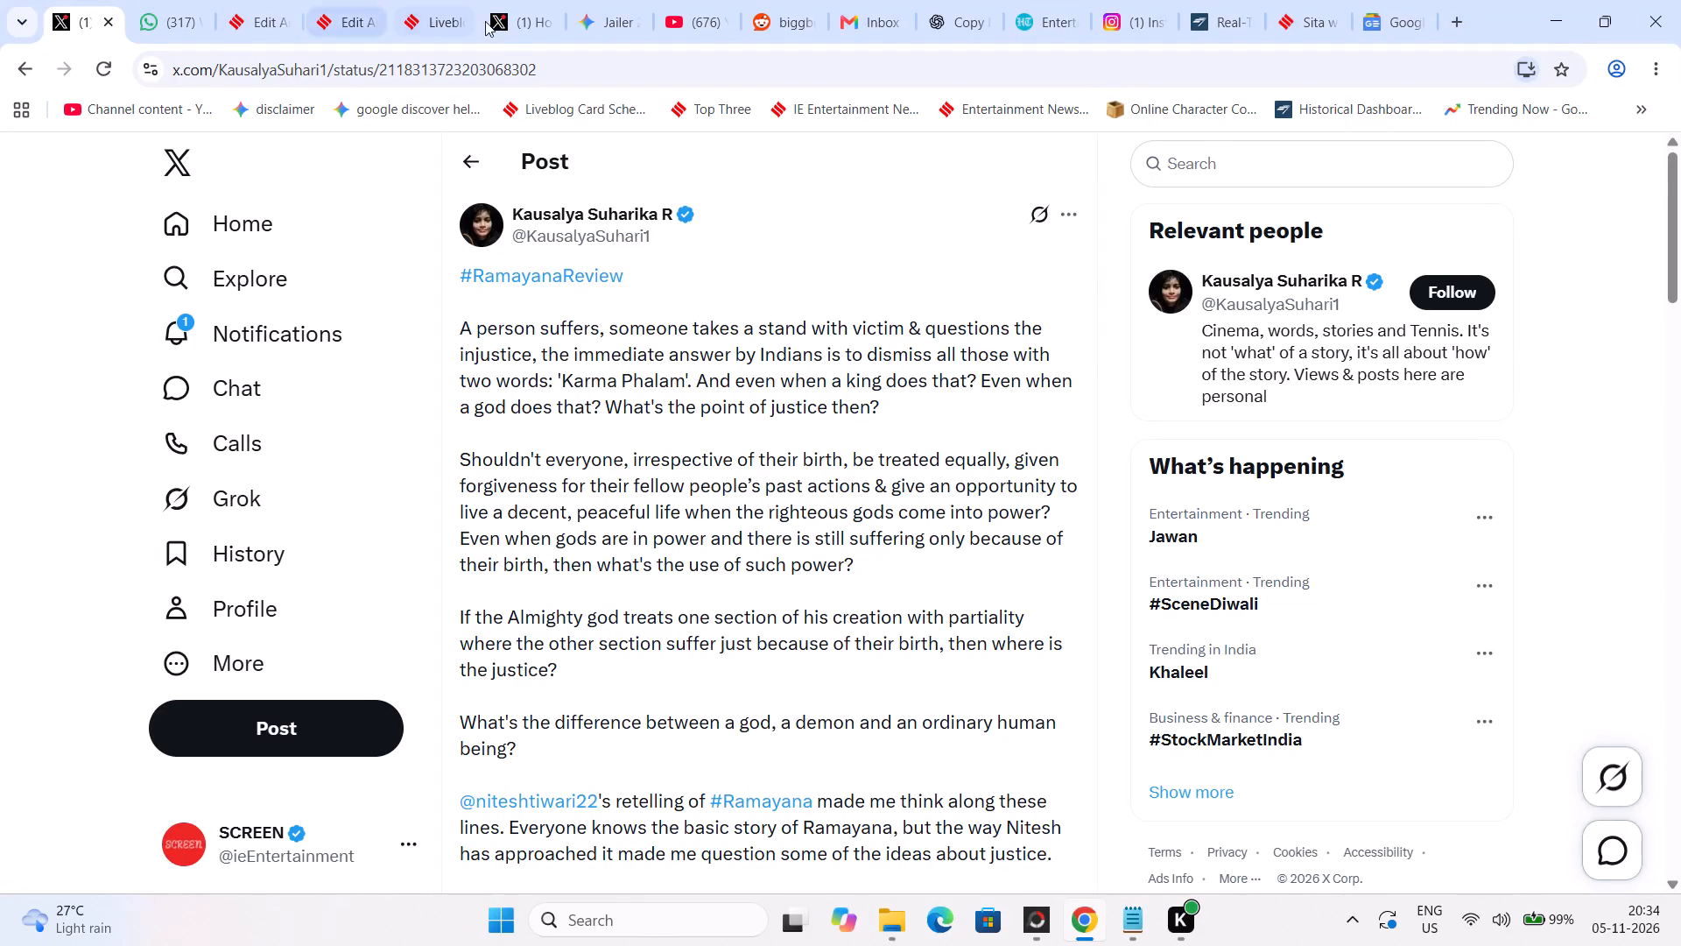
Copy the full text of the open #RamayanaReview post, from its author's name to the closing line about graphic violence.
scroll(789, 754, "down", 13)
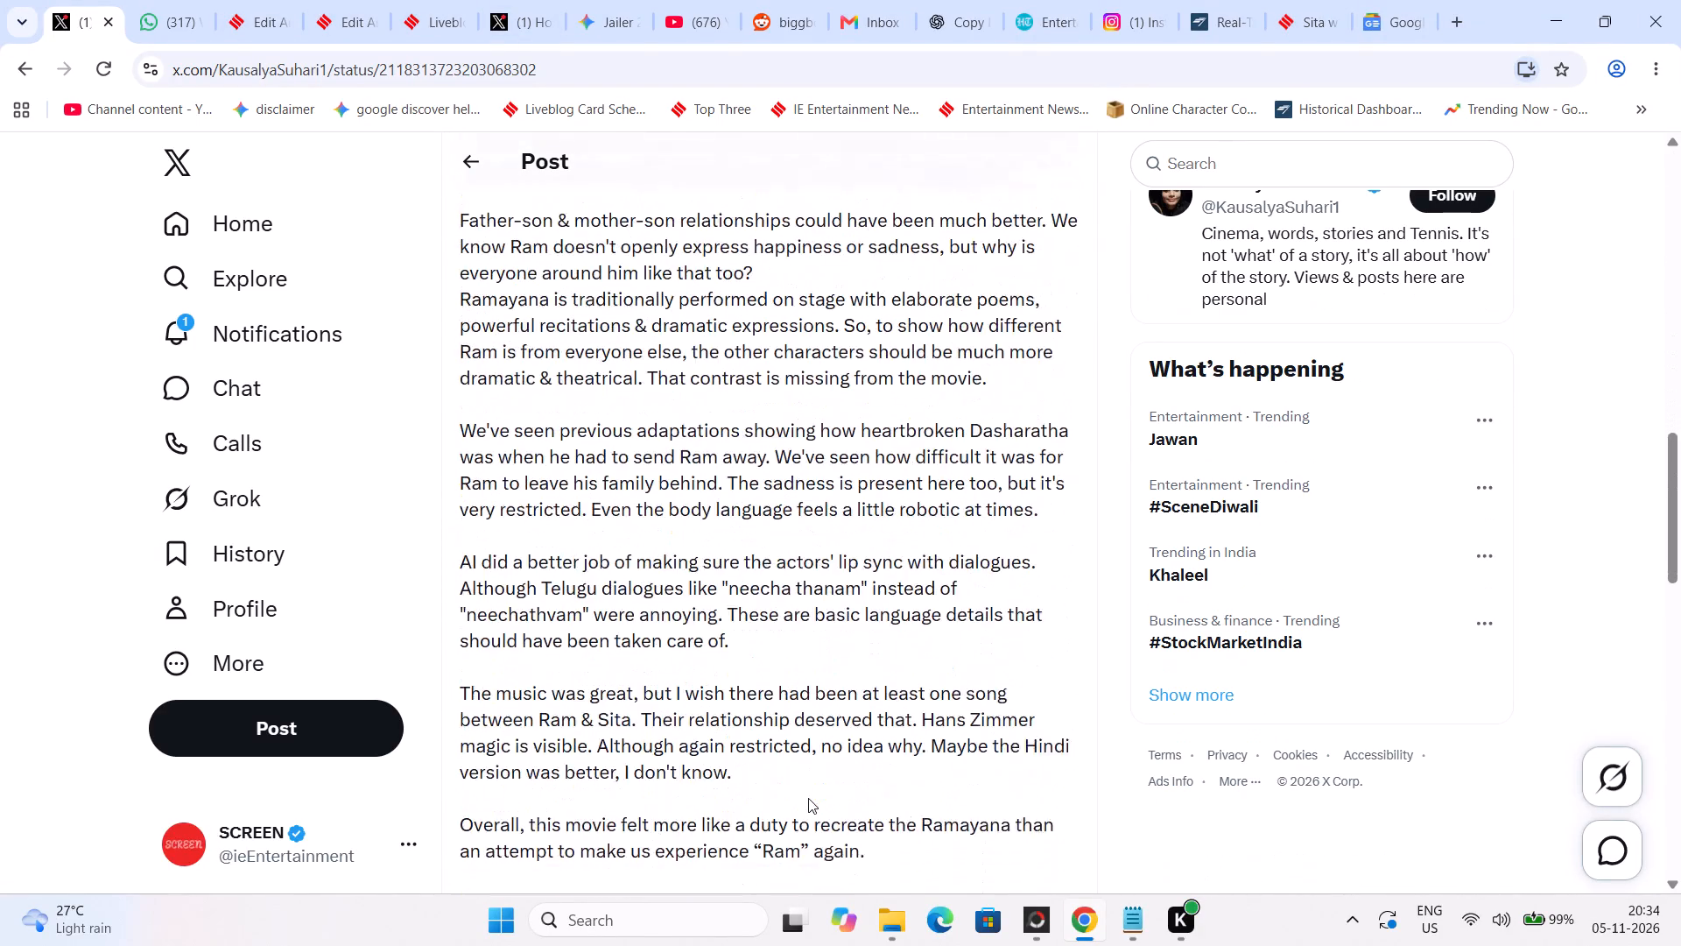
scroll(808, 798, "down", 5)
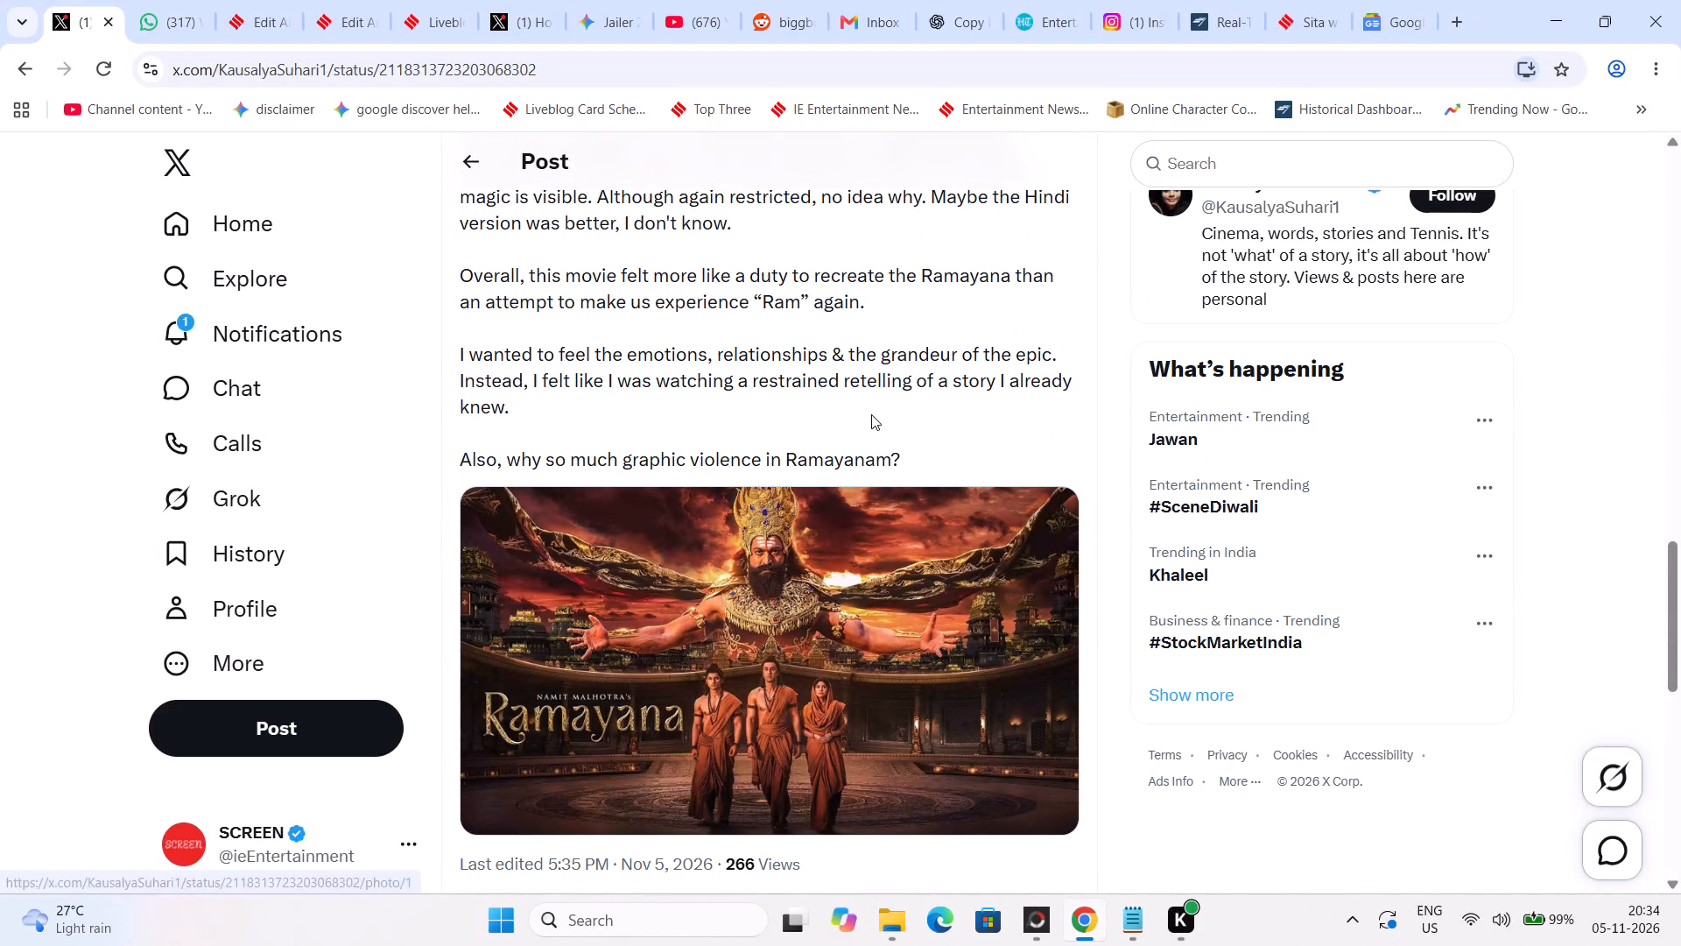
left_click_drag(978, 460, 782, 187)
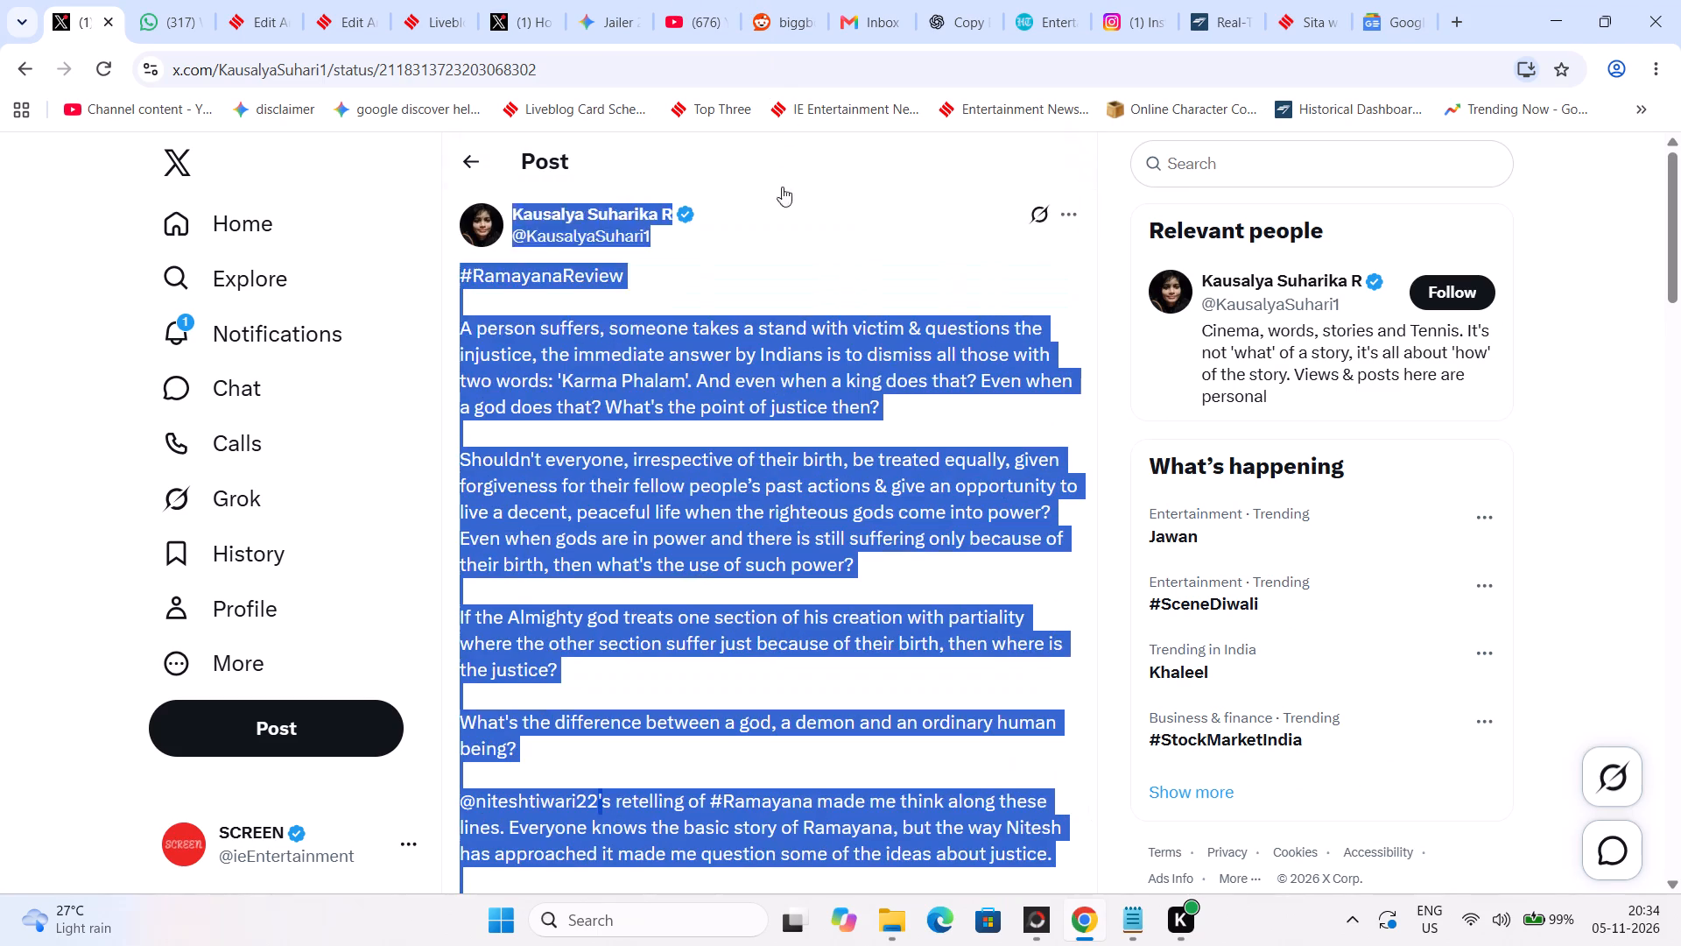
left_click_drag(782, 187, 513, 219)
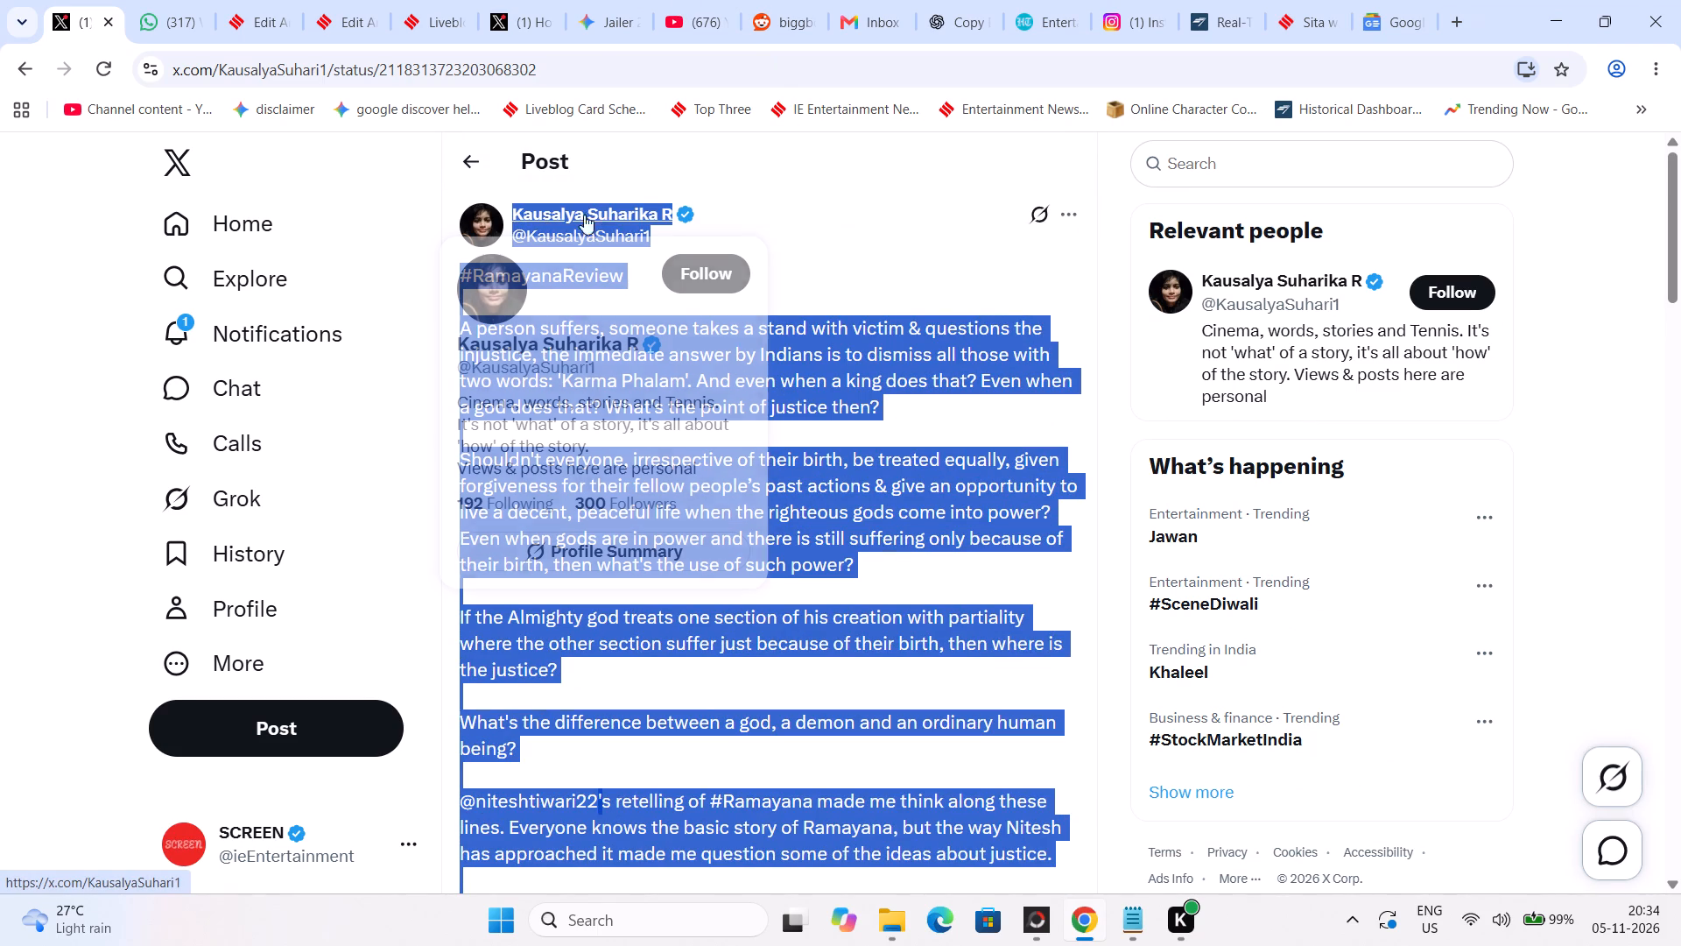
key("ctrl+c")
key("ctrl+c")
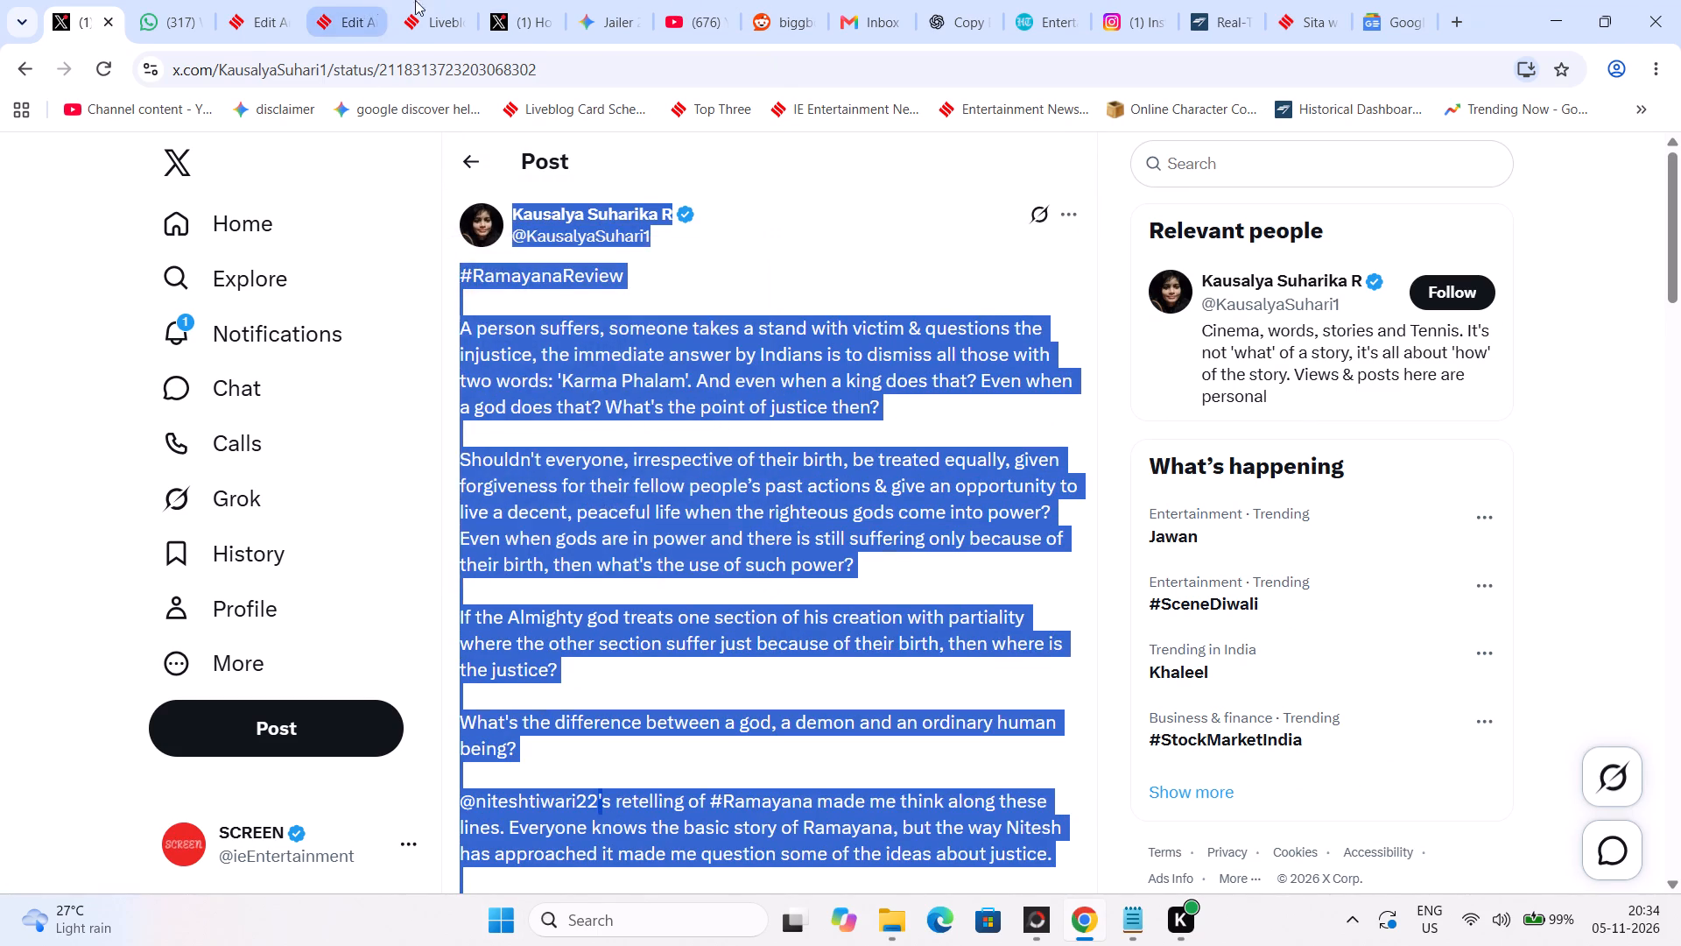
In the liveblog card scheduler, set the new card's schedule time to 02:00 on 06-11-2026.
left_click(451, 0)
scroll(551, 593, "down", 1)
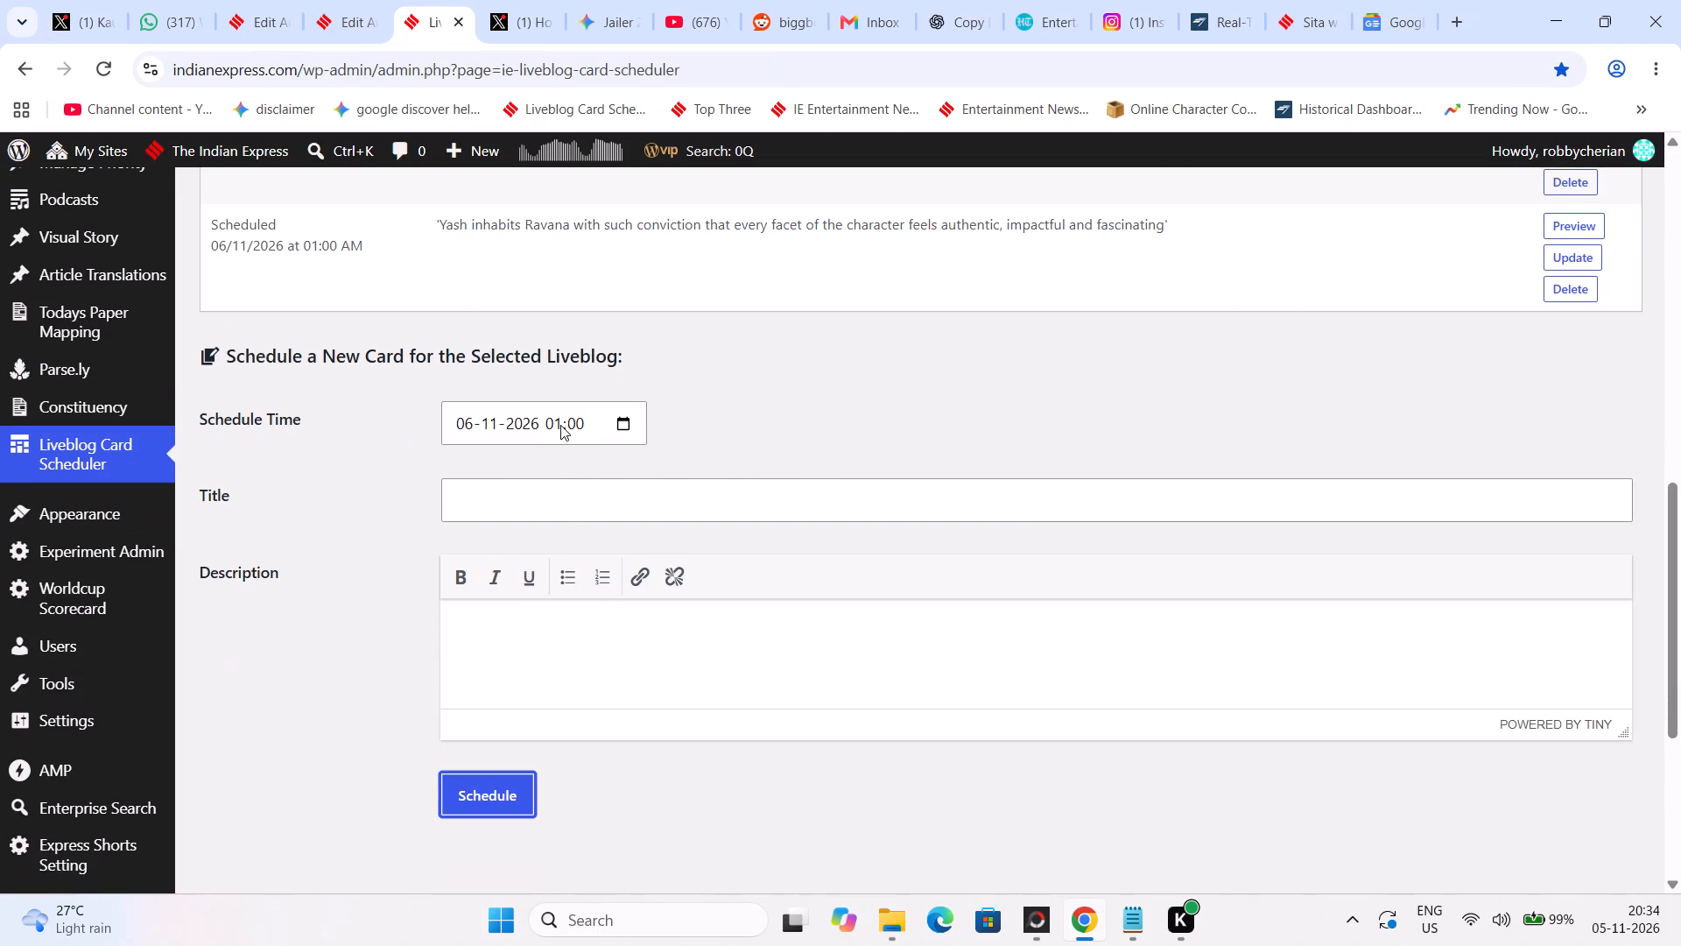
left_click(559, 424)
type("02")
Paste the copied #RamayanaReview post into the new card's description.
left_click(548, 623)
right_click(548, 623)
left_click(664, 401)
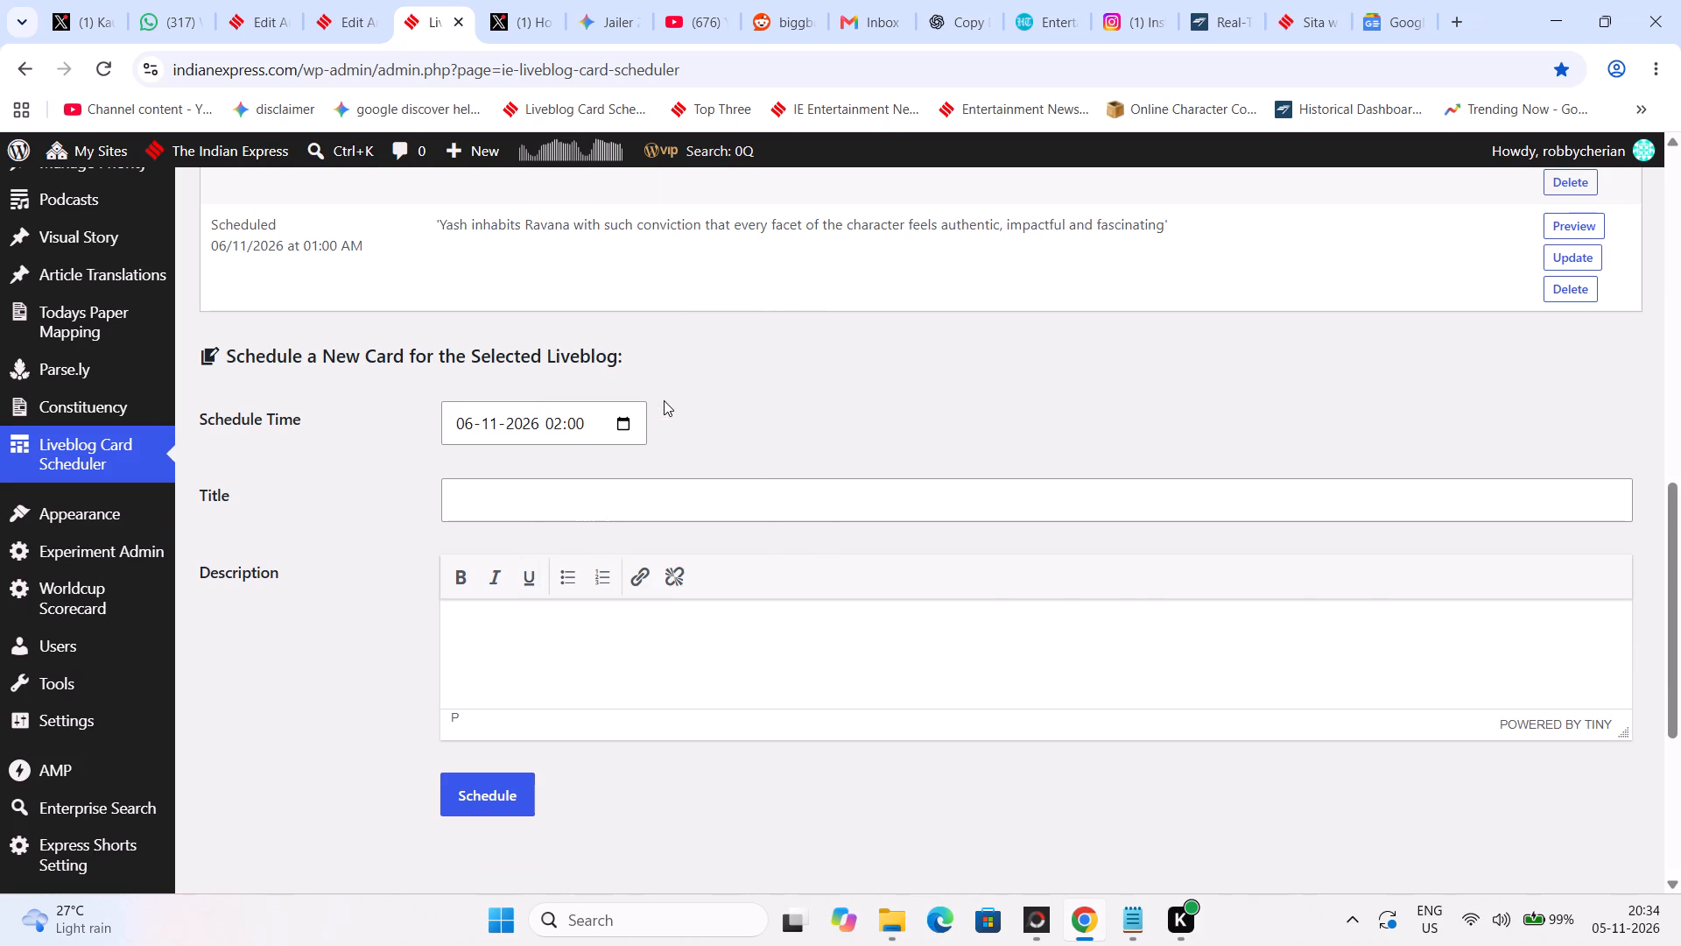
scroll(649, 650, "up", 14)
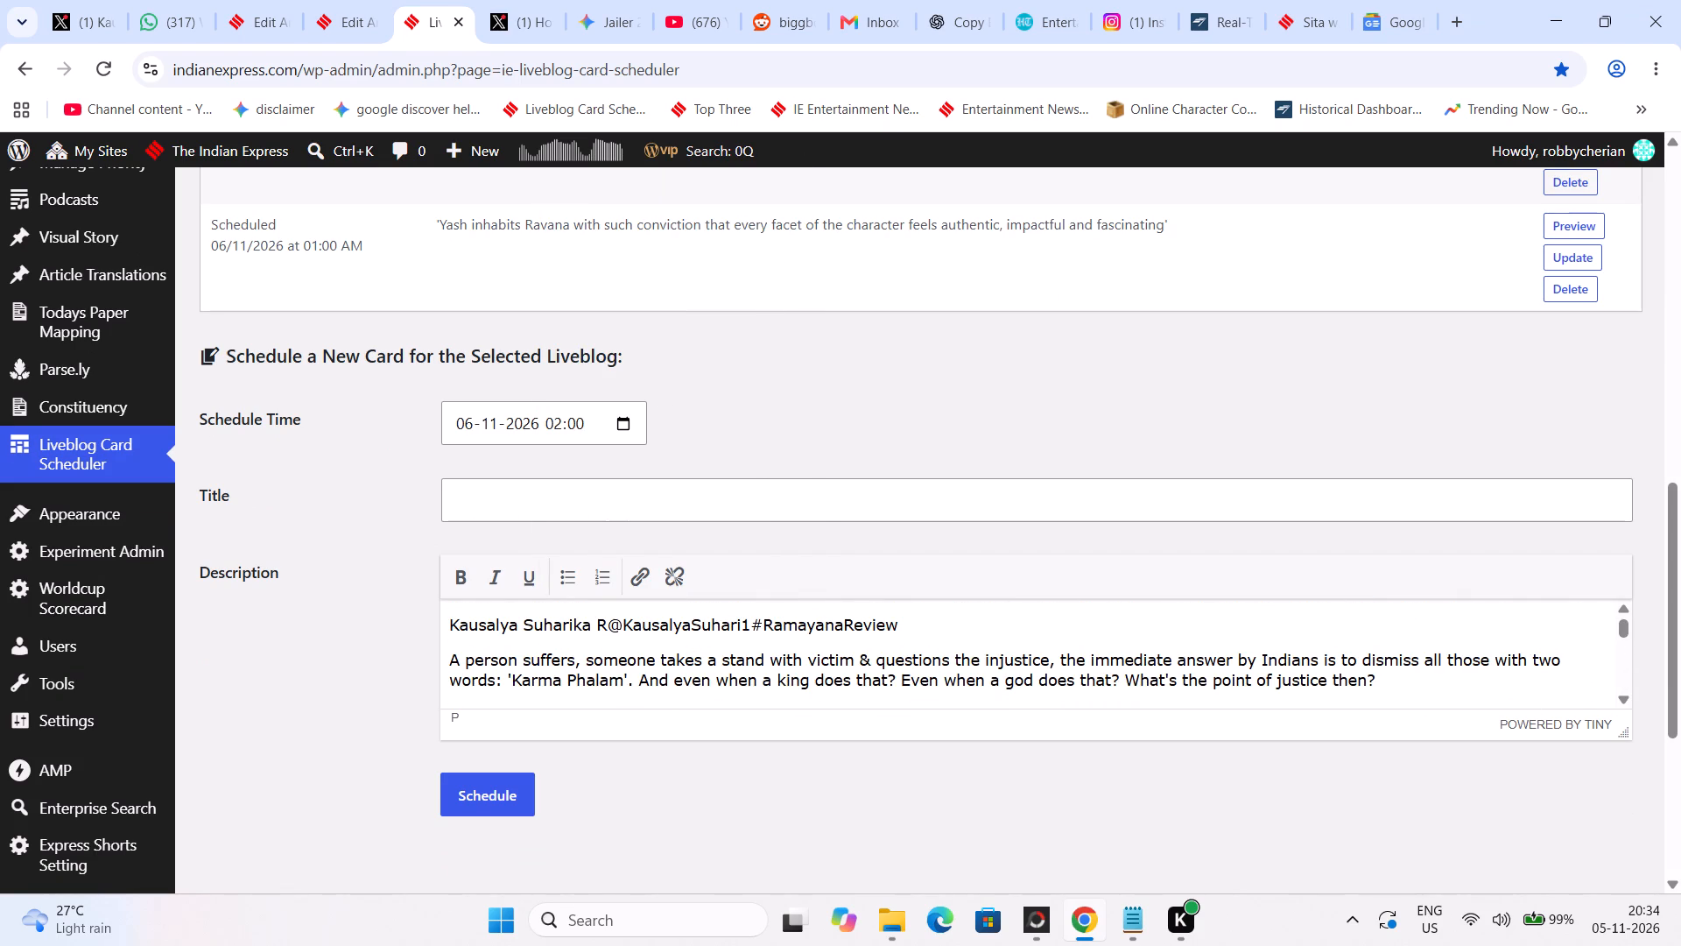
In the description's opening line, replace the author's name with "User shared" and insert "her review of" after the handle.
left_click_drag(607, 626, 382, 611)
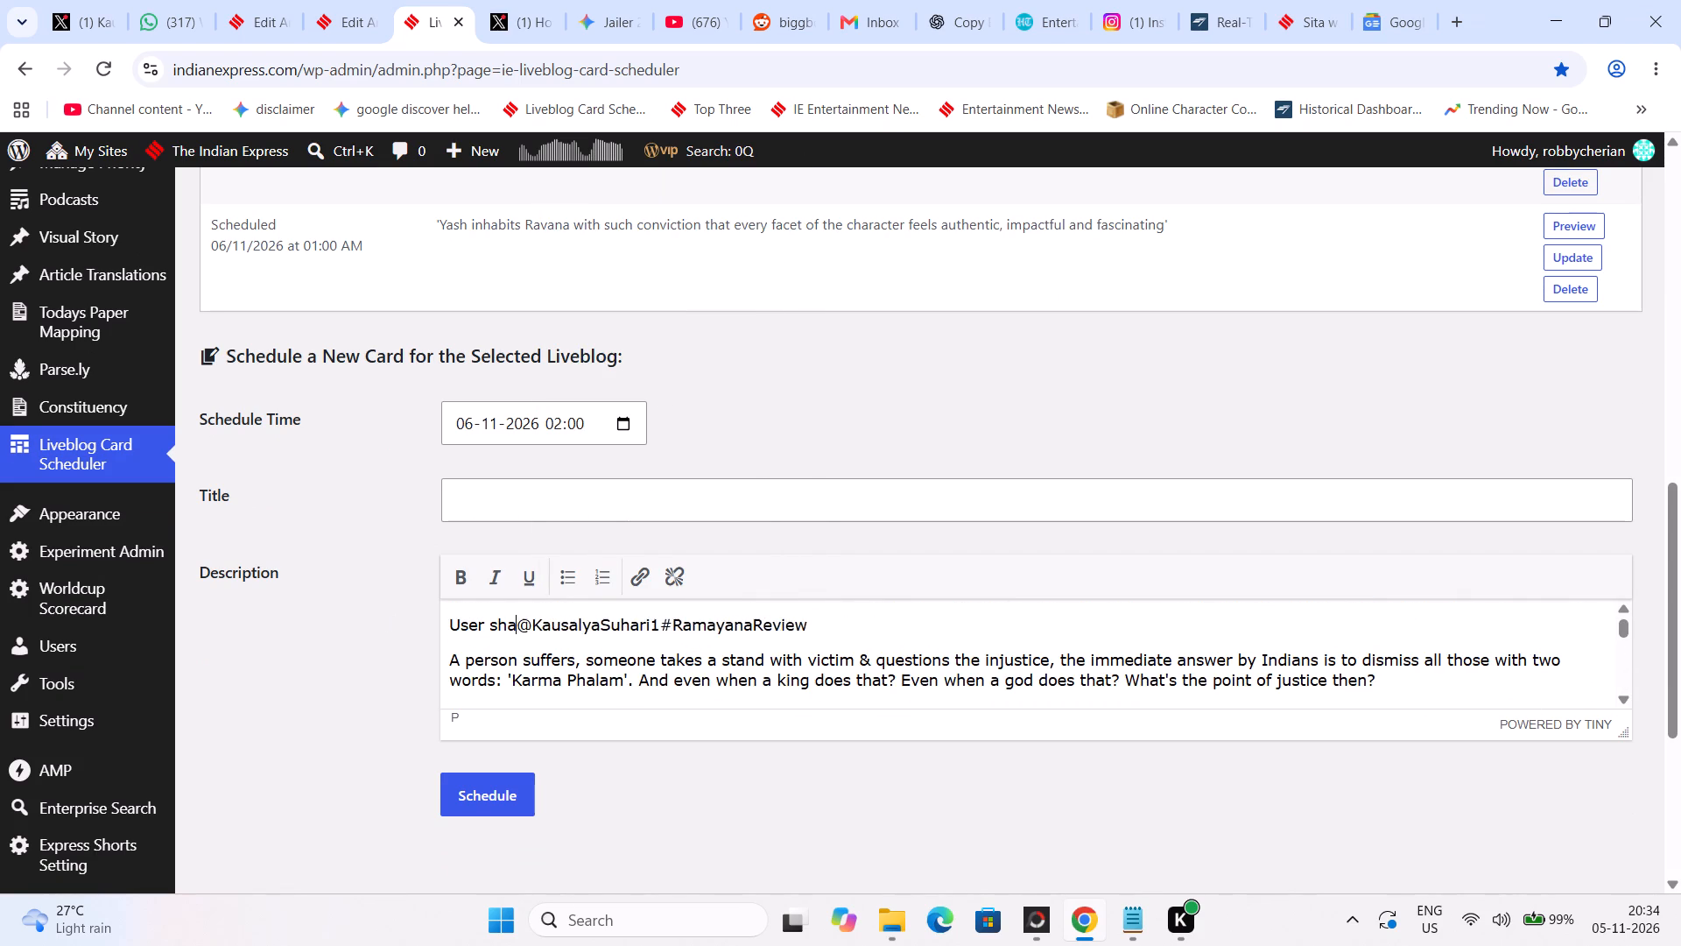
key("Right")
key("Right")
key("Right")
key("Right")
key("Right")
key("Right")
key("Right")
key("Right")
key("Right")
key("Right")
key("Right")
key("Right")
key("Right")
key("Right")
key("Right")
key("Right")
key("Right")
key("Right")
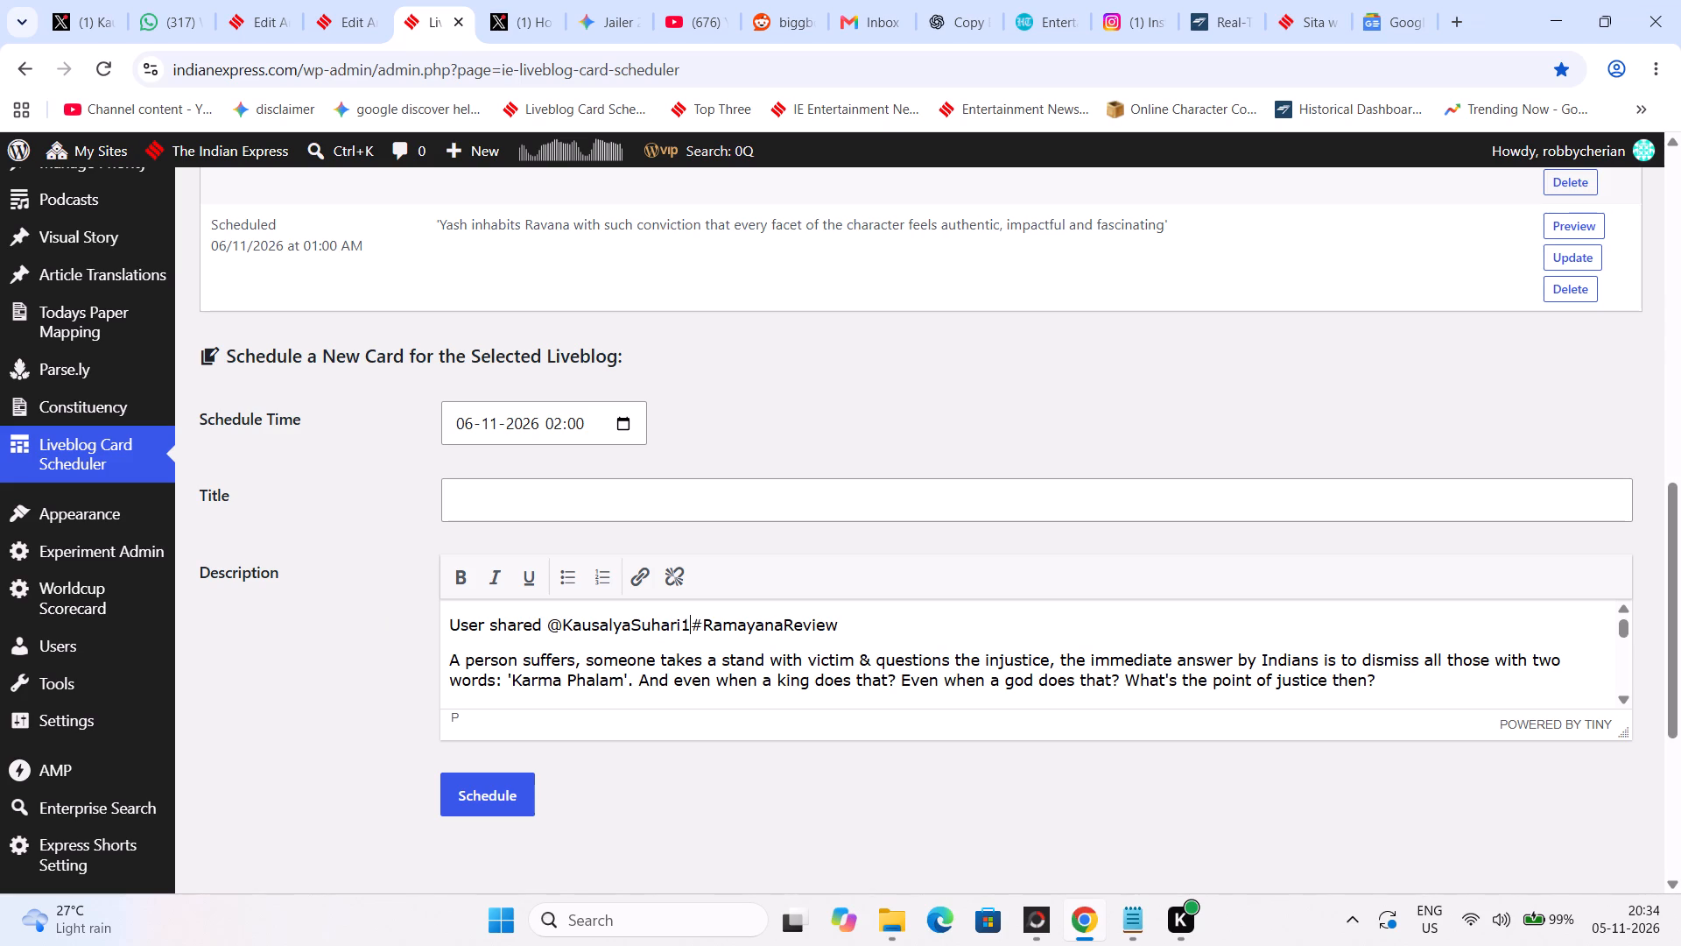
key("Left")
key("Left")
key("space")
type("her review of")
key("space")
Shorten "#RamayanaReview" in the opening line to "Ramayana".
key("Delete")
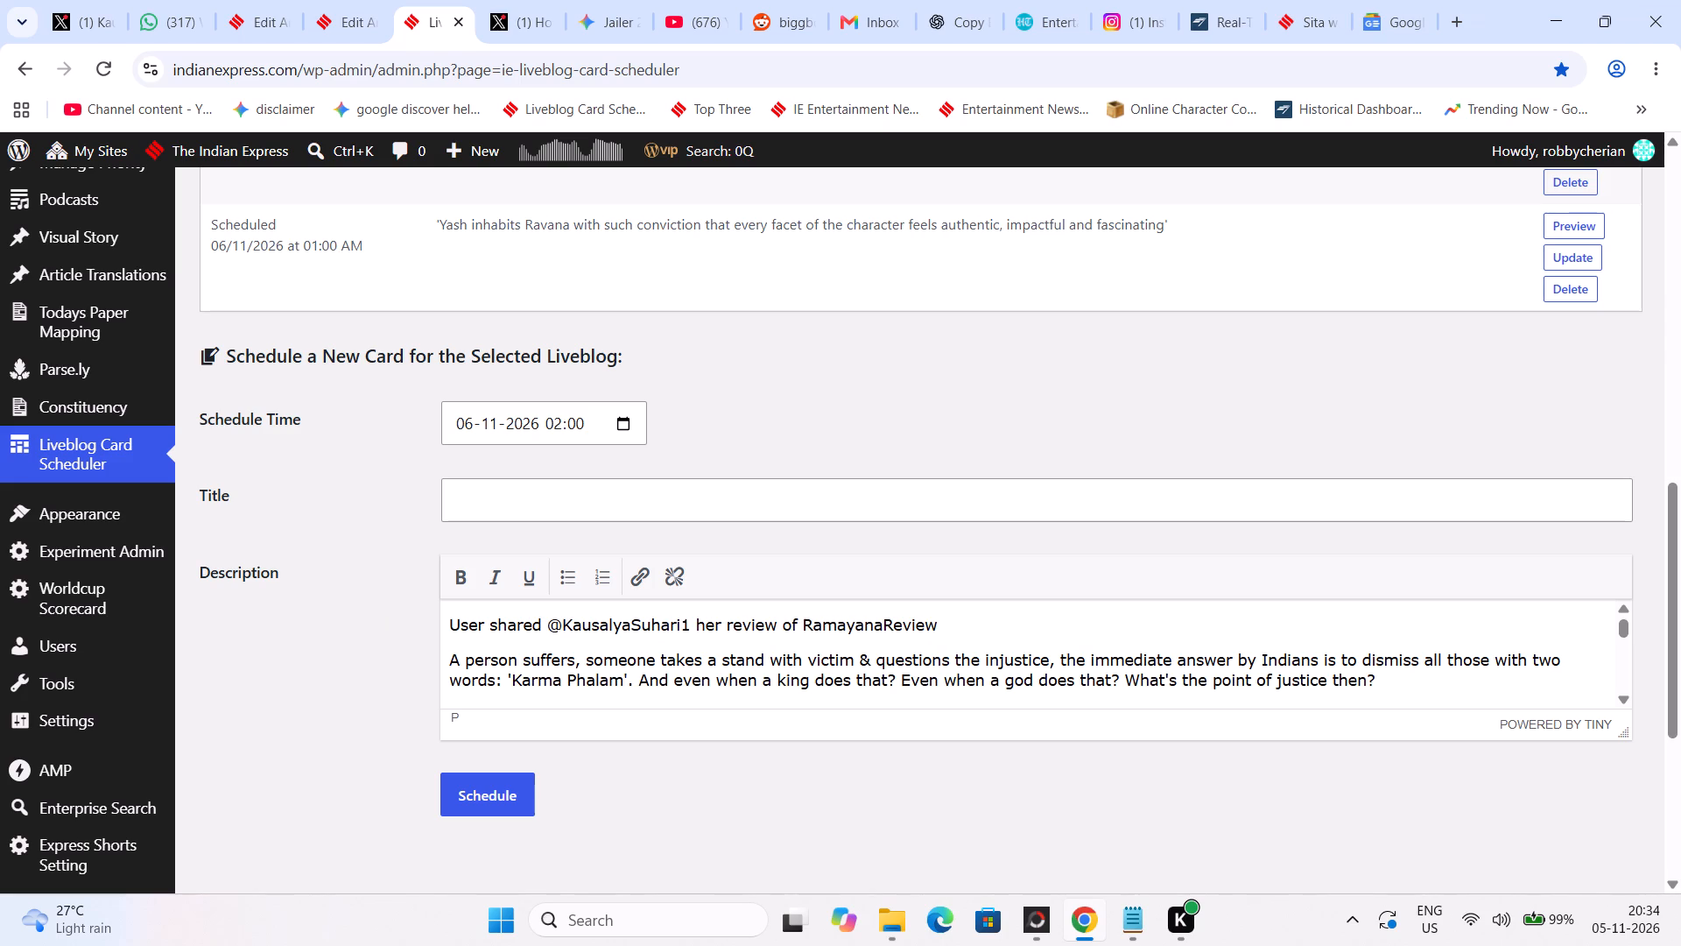
key("Right")
key("Right")
key("Right")
key("Right")
key("Right")
key("Right")
key("Right")
key("Right")
key("Right")
key("Right")
key("Right")
key("Right")
key("Right")
key("Right")
key("Right")
key("Right")
key("Left")
key("Left")
key("BackSpace")
key("BackSpace")
key("BackSpace")
key("BackSpace")
key("BackSpace")
key("BackSpace")
Add 'which read, "' after "Ramayana" and join the "A person suffers" paragraph to the opening line.
key("space")
type("whichc read")
key("BackSpace")
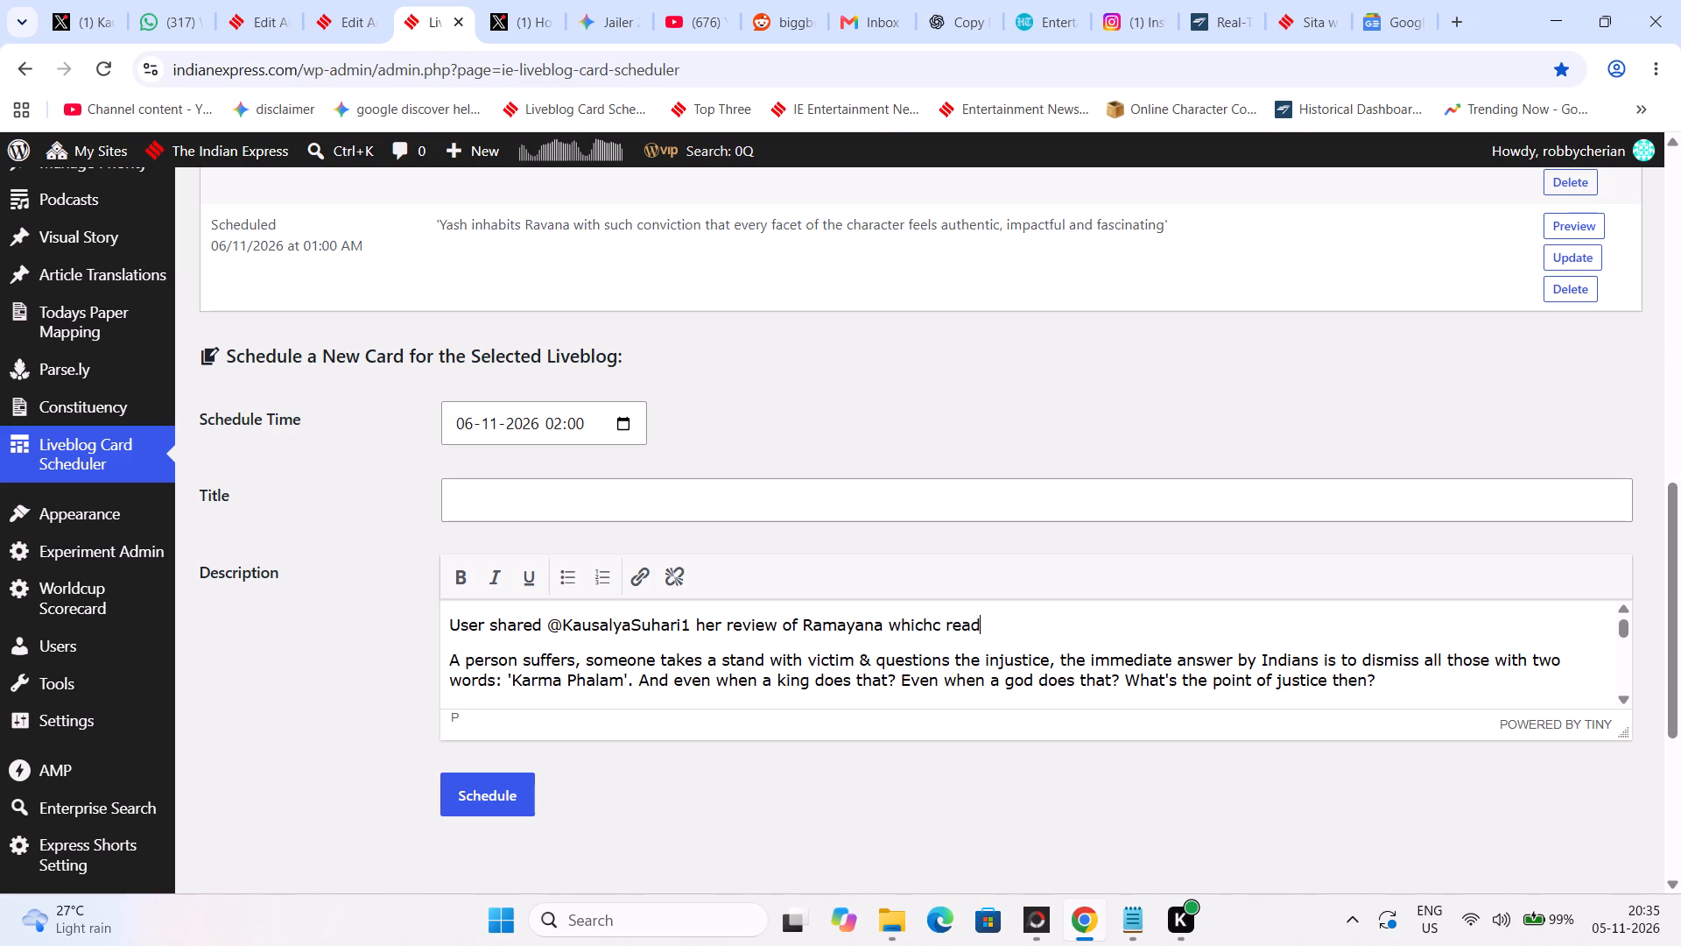
key("BackSpace")
key("BackSpace")
key("BackSpace")
key("BackSpace")
key("space")
key("BackSpace")
key("BackSpace")
key("space")
type("read, \"")
key("Delete")
Join the "Shouldn't everyone" and "If the Almighty god" paragraphs to the preceding text, separated by spaces.
key("Down")
key("Down")
key("Delete")
key("space")
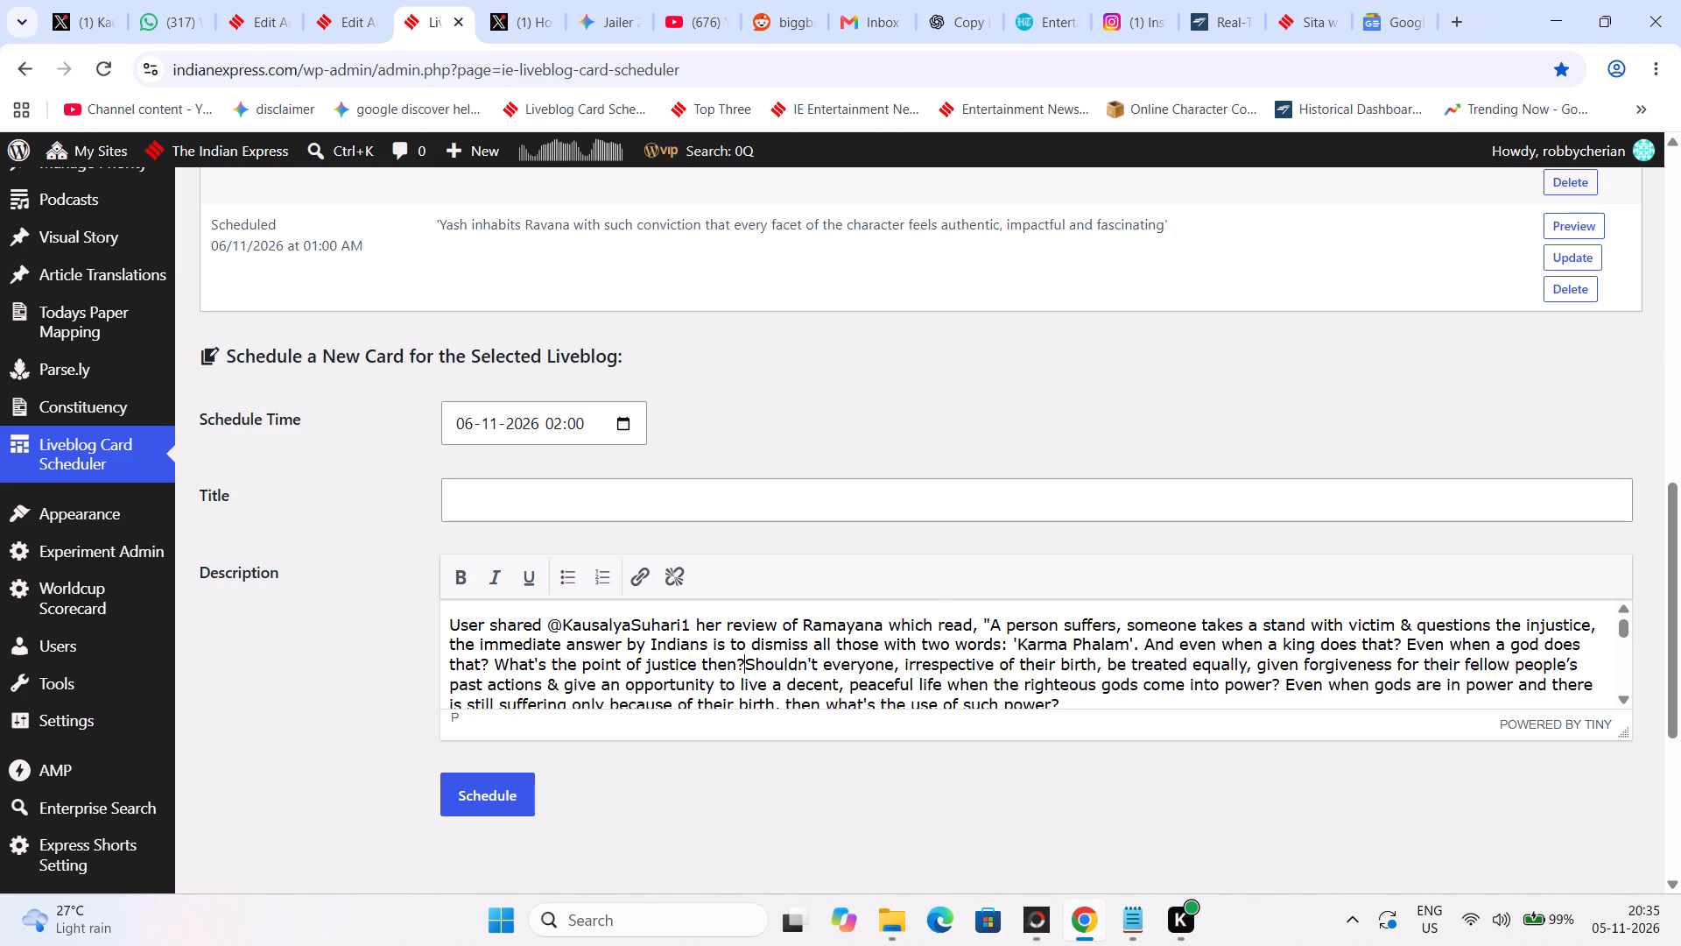
key("Right")
key("Right")
key("Right")
key("Right")
key("Right")
key("Right")
key("Right")
key("Right")
key("Right")
key("Right")
key("Right")
key("Right")
key("Right")
key("Right")
key("Right")
key("Right")
key("Right")
key("Right")
key("Right")
key("Right")
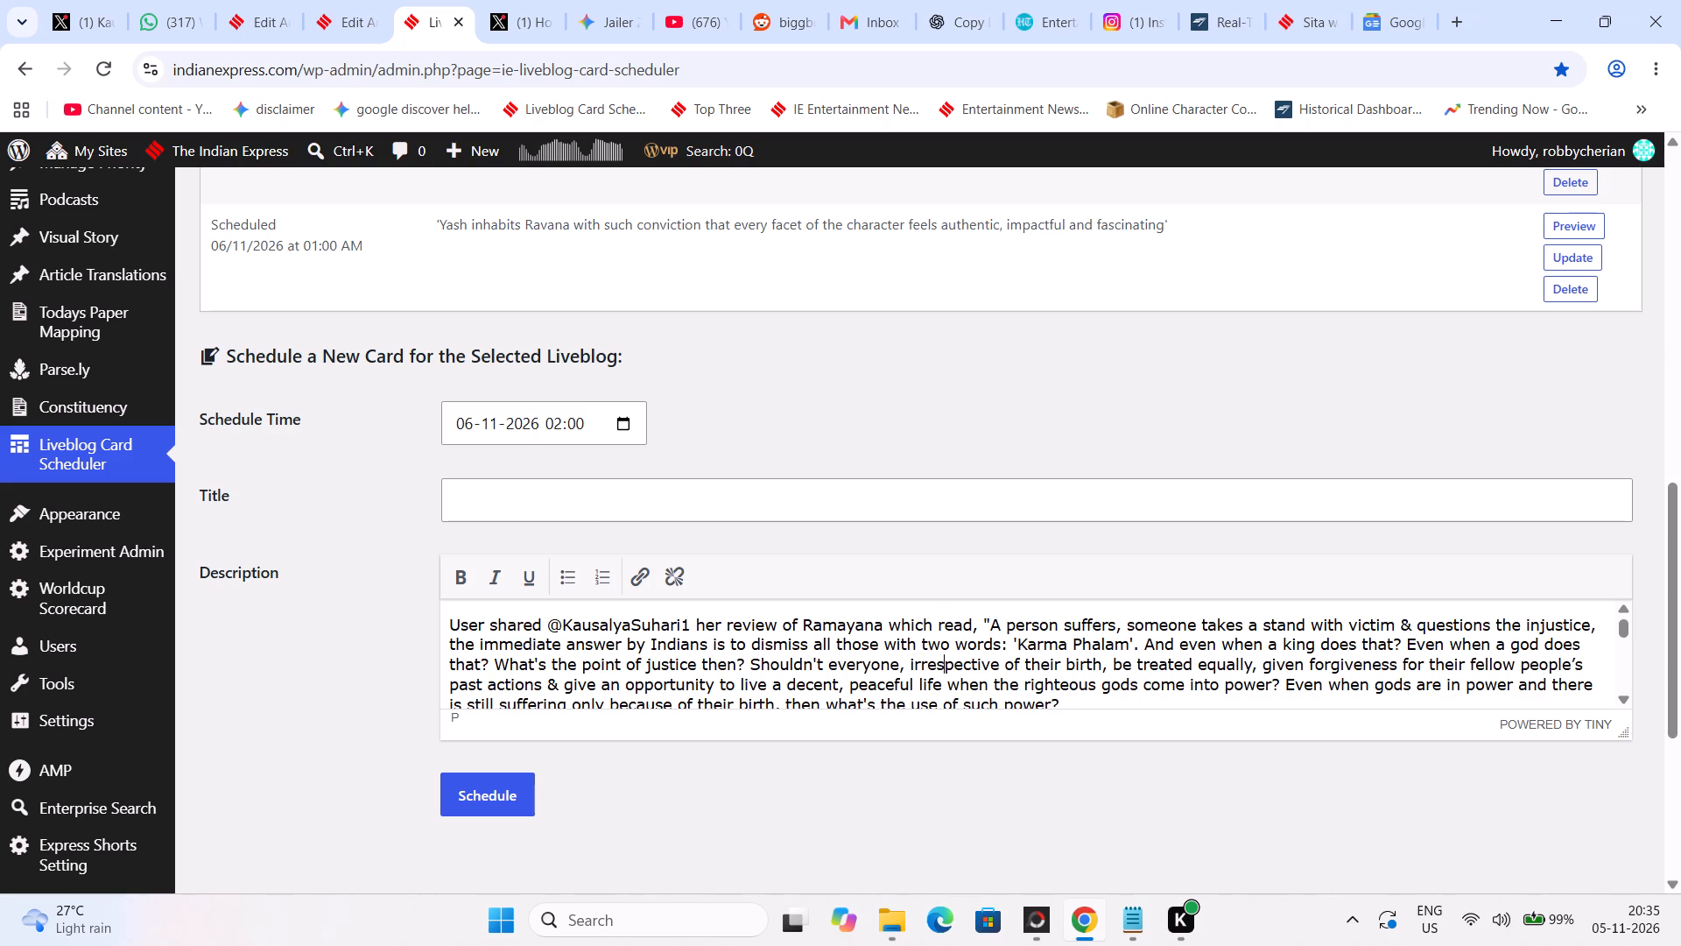
key("Down")
key("Down")
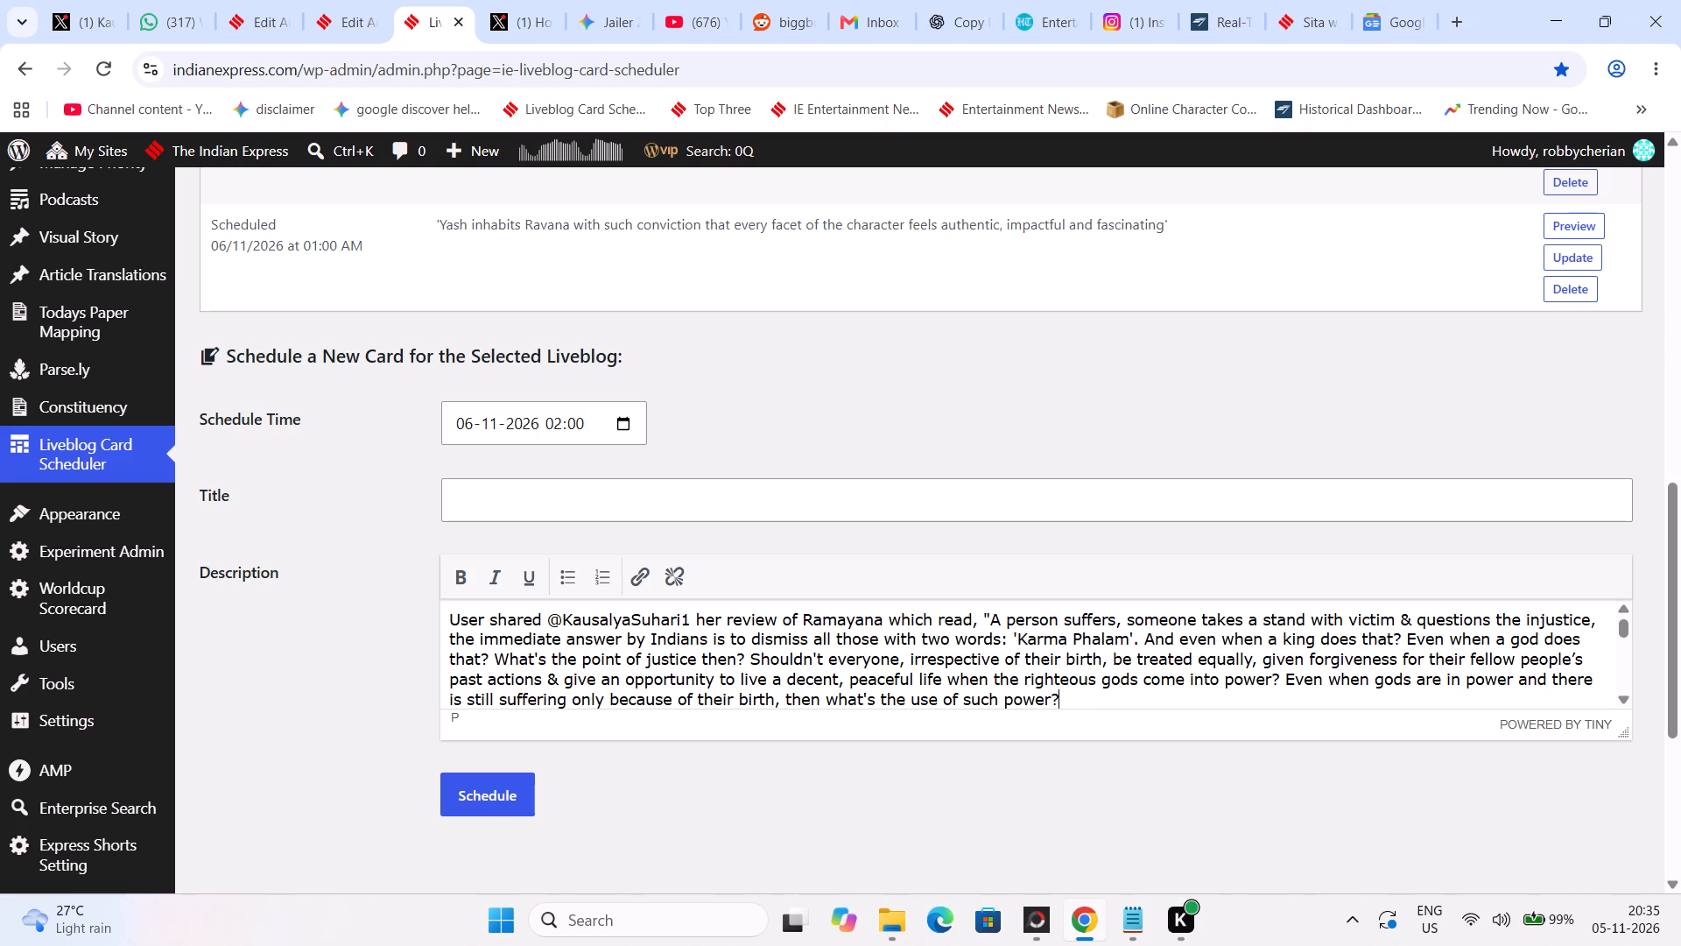
key("Delete")
key("space")
key("Down")
key("Down")
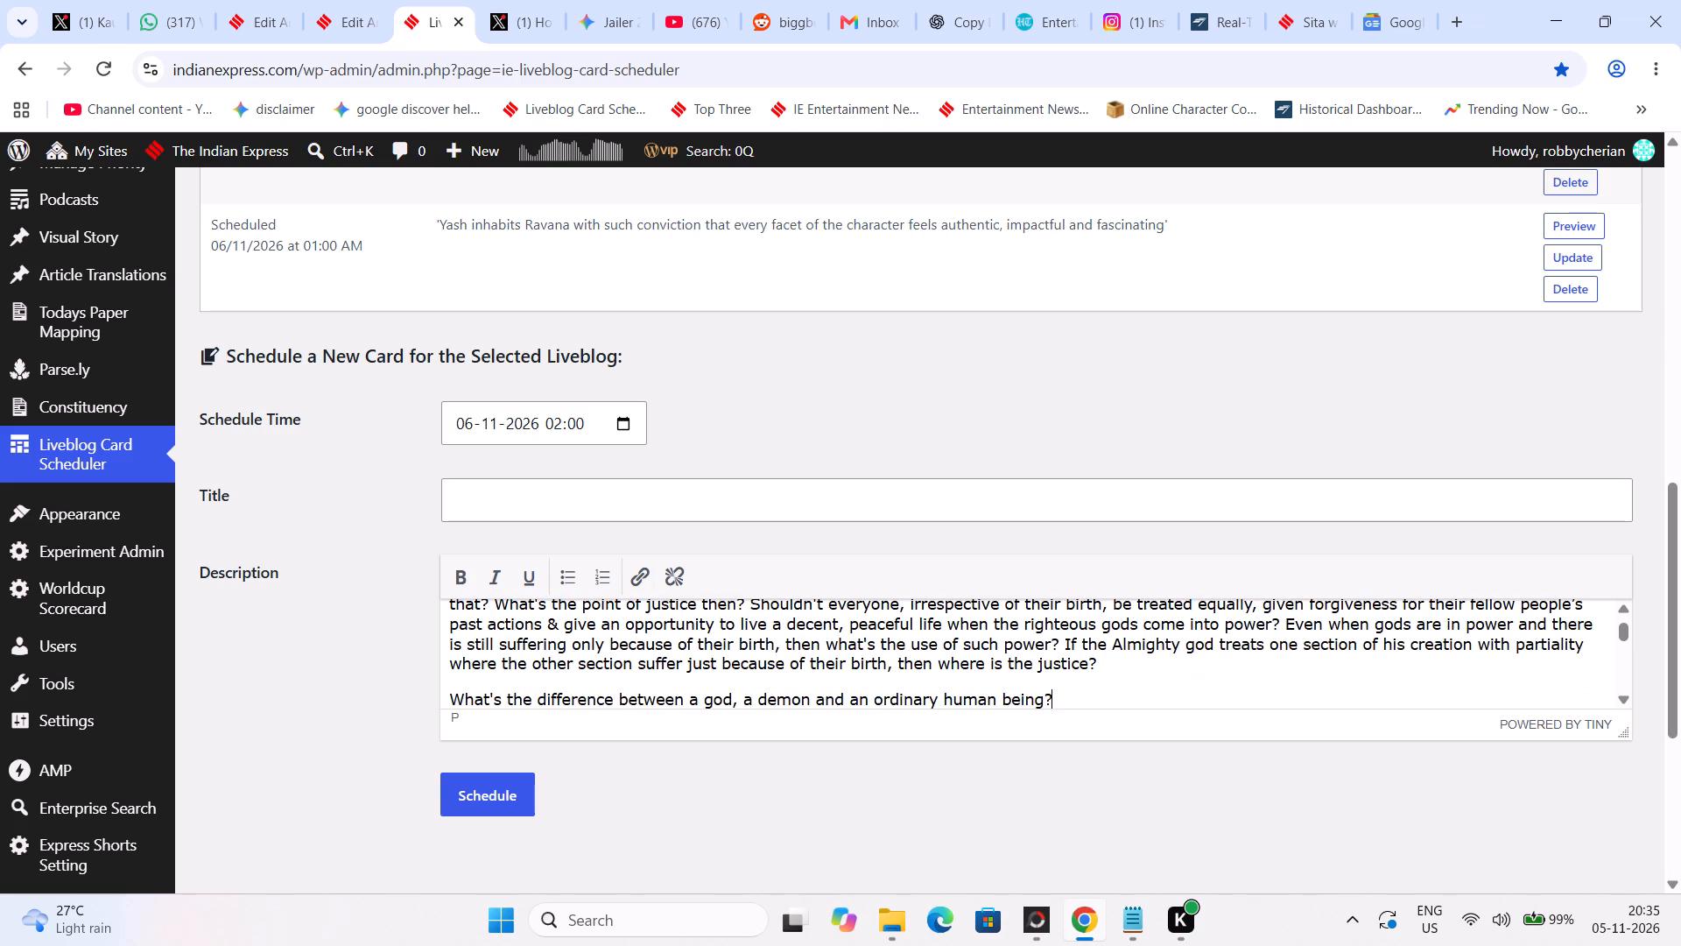
key("Up")
key("Down")
key("Down")
key("Down")
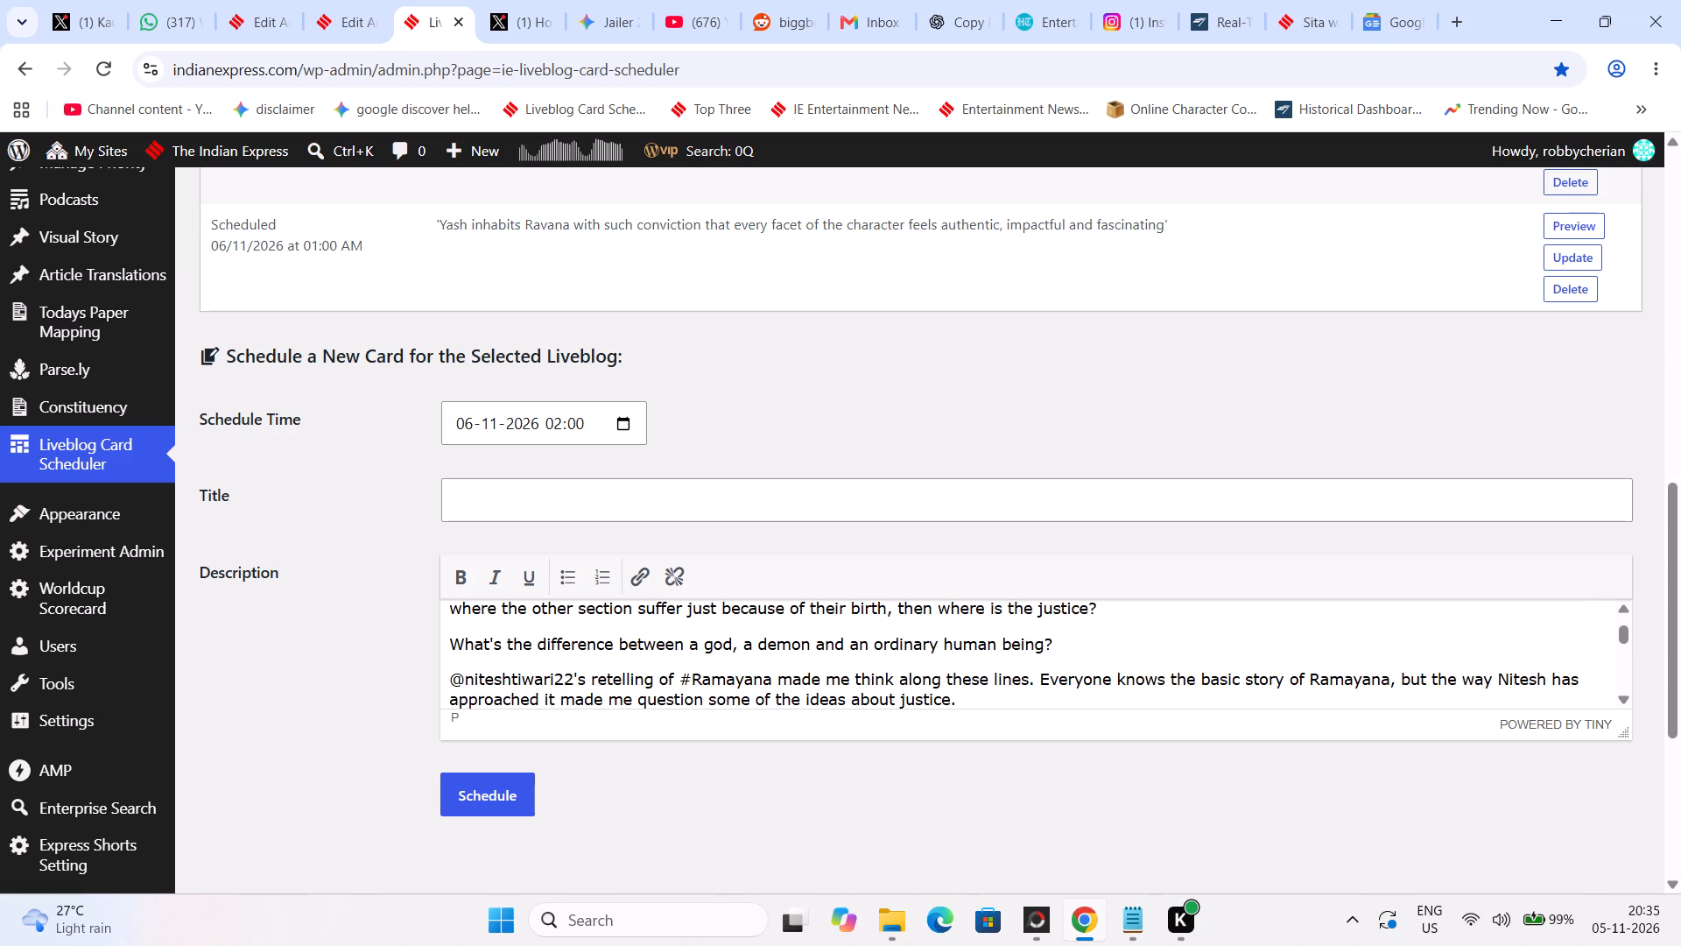
left_click(1145, 616)
key("Delete")
key("space")
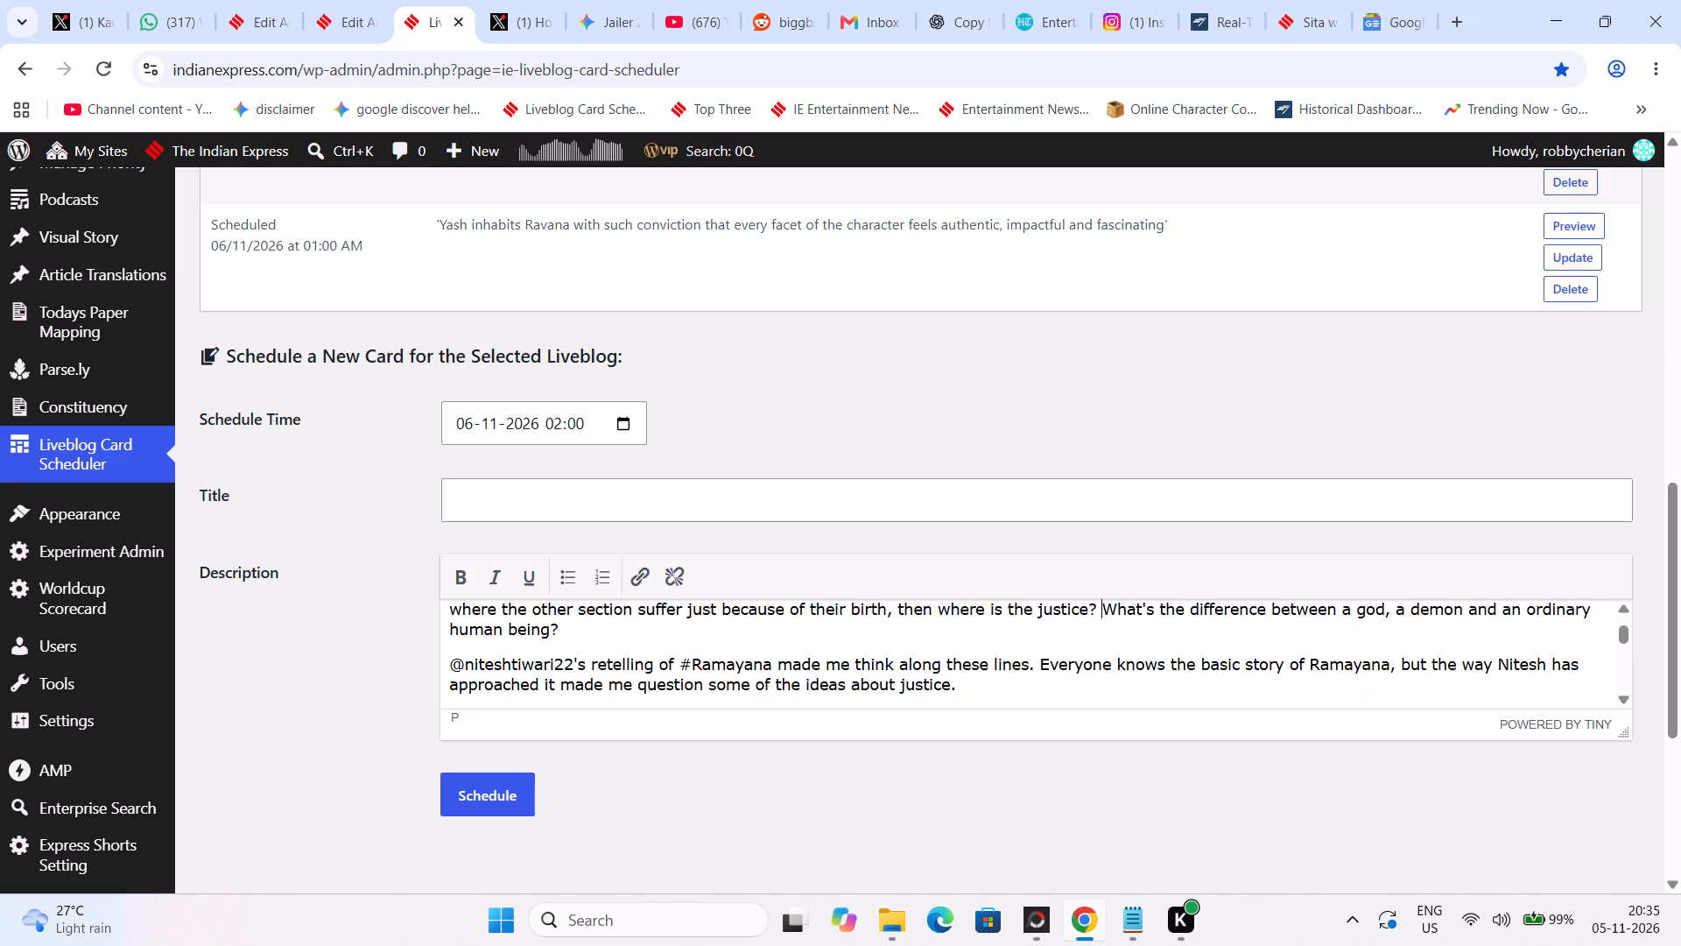
key("Down")
key("Delete")
key("space")
Join the "Ram is a character" paragraph to the preceding sentence about justice, separated by a space.
key("Down")
key("Down")
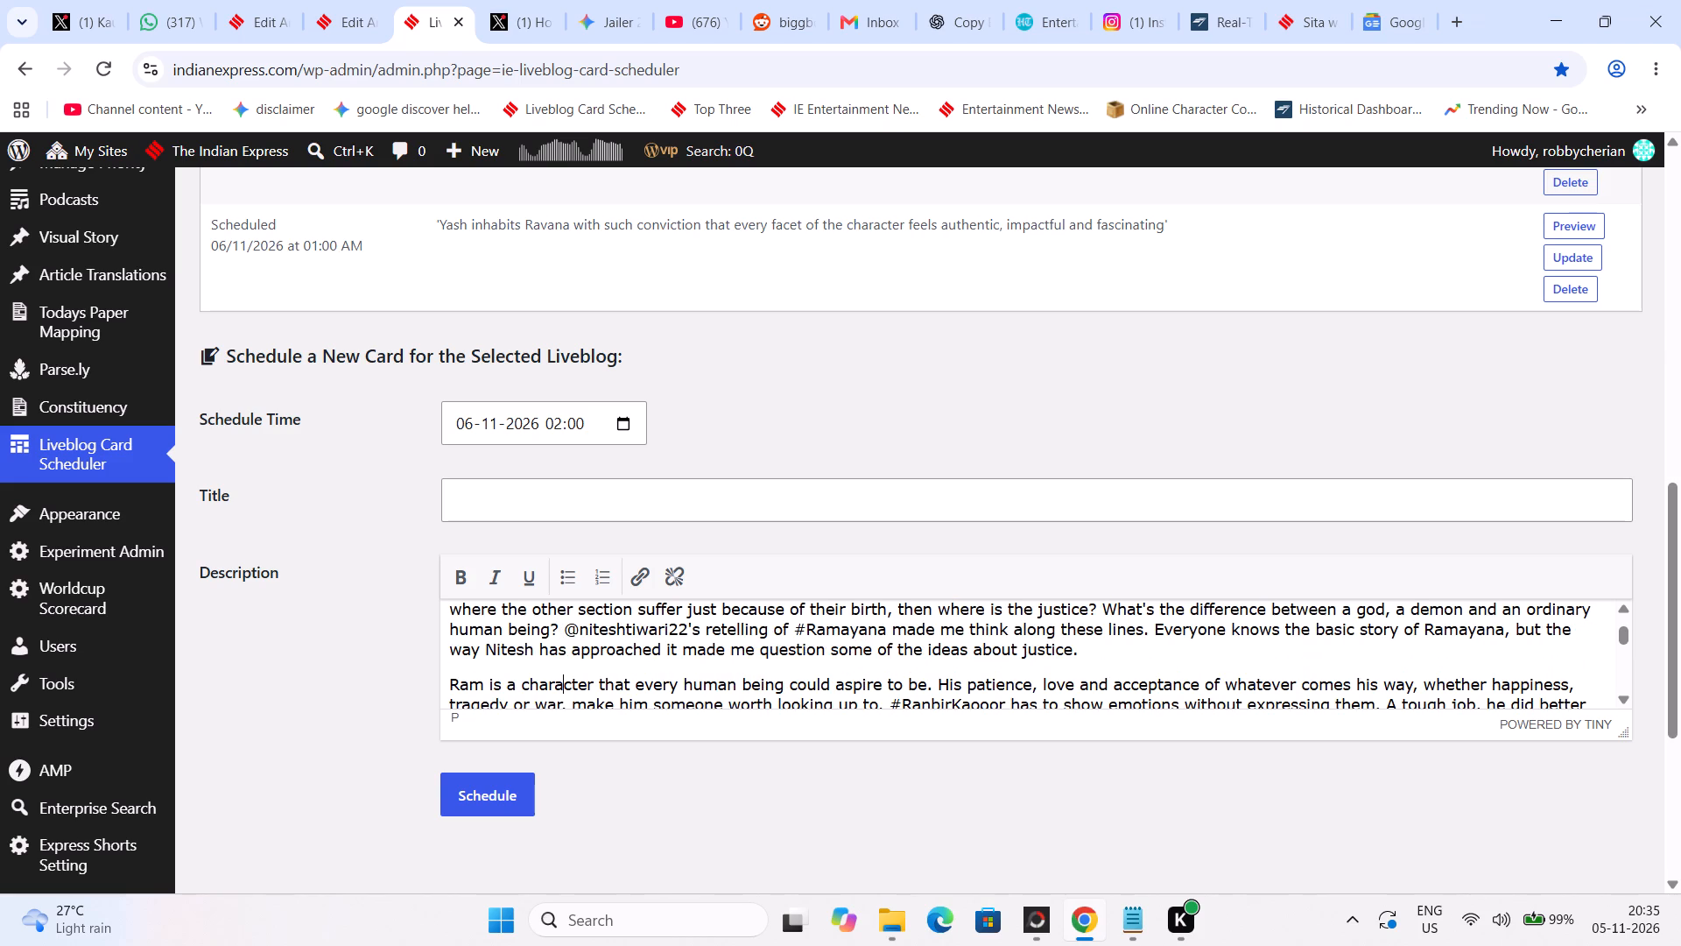
key("Left")
key("Left")
key("Left")
key("Left")
key("Left")
key("Left")
key("Left")
key("Left")
key("Left")
key("Left")
key("Left")
key("Left")
key("Left")
key("Left")
key("BackSpace")
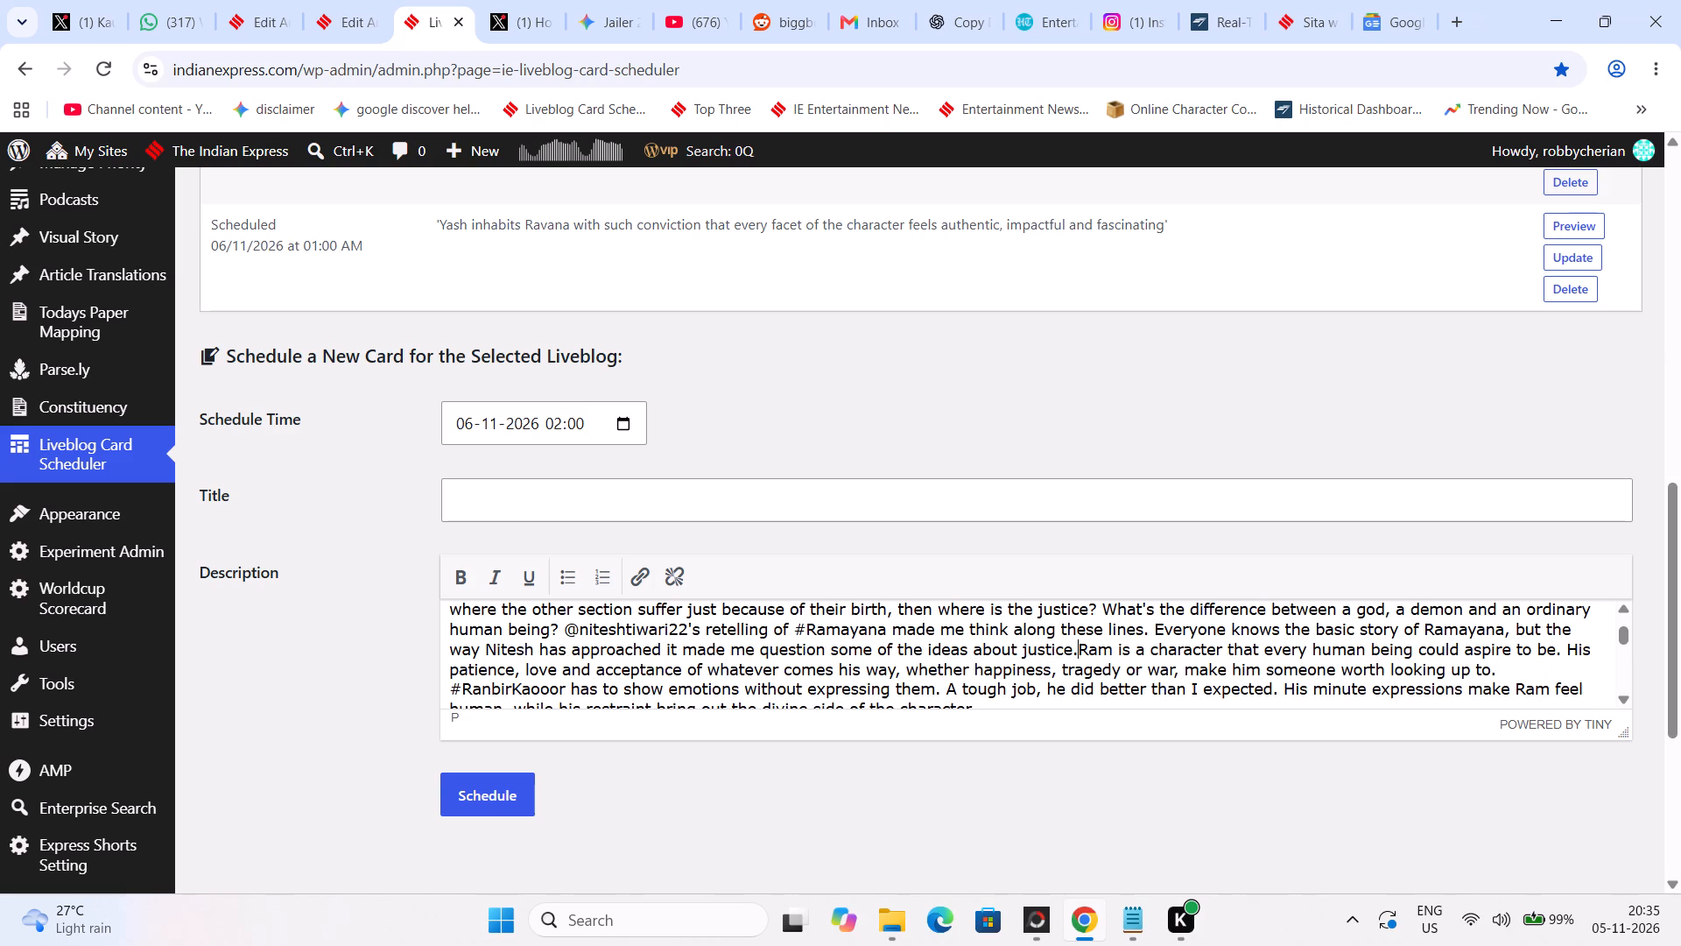
key("space")
Join the "I'm glad there's at least one version of #Sita" and "#Yash, however" paragraphs to the preceding text, separated by spaces.
key("Down")
key("Down")
key("Down")
key("Delete")
key("space")
key("Down")
key("Down")
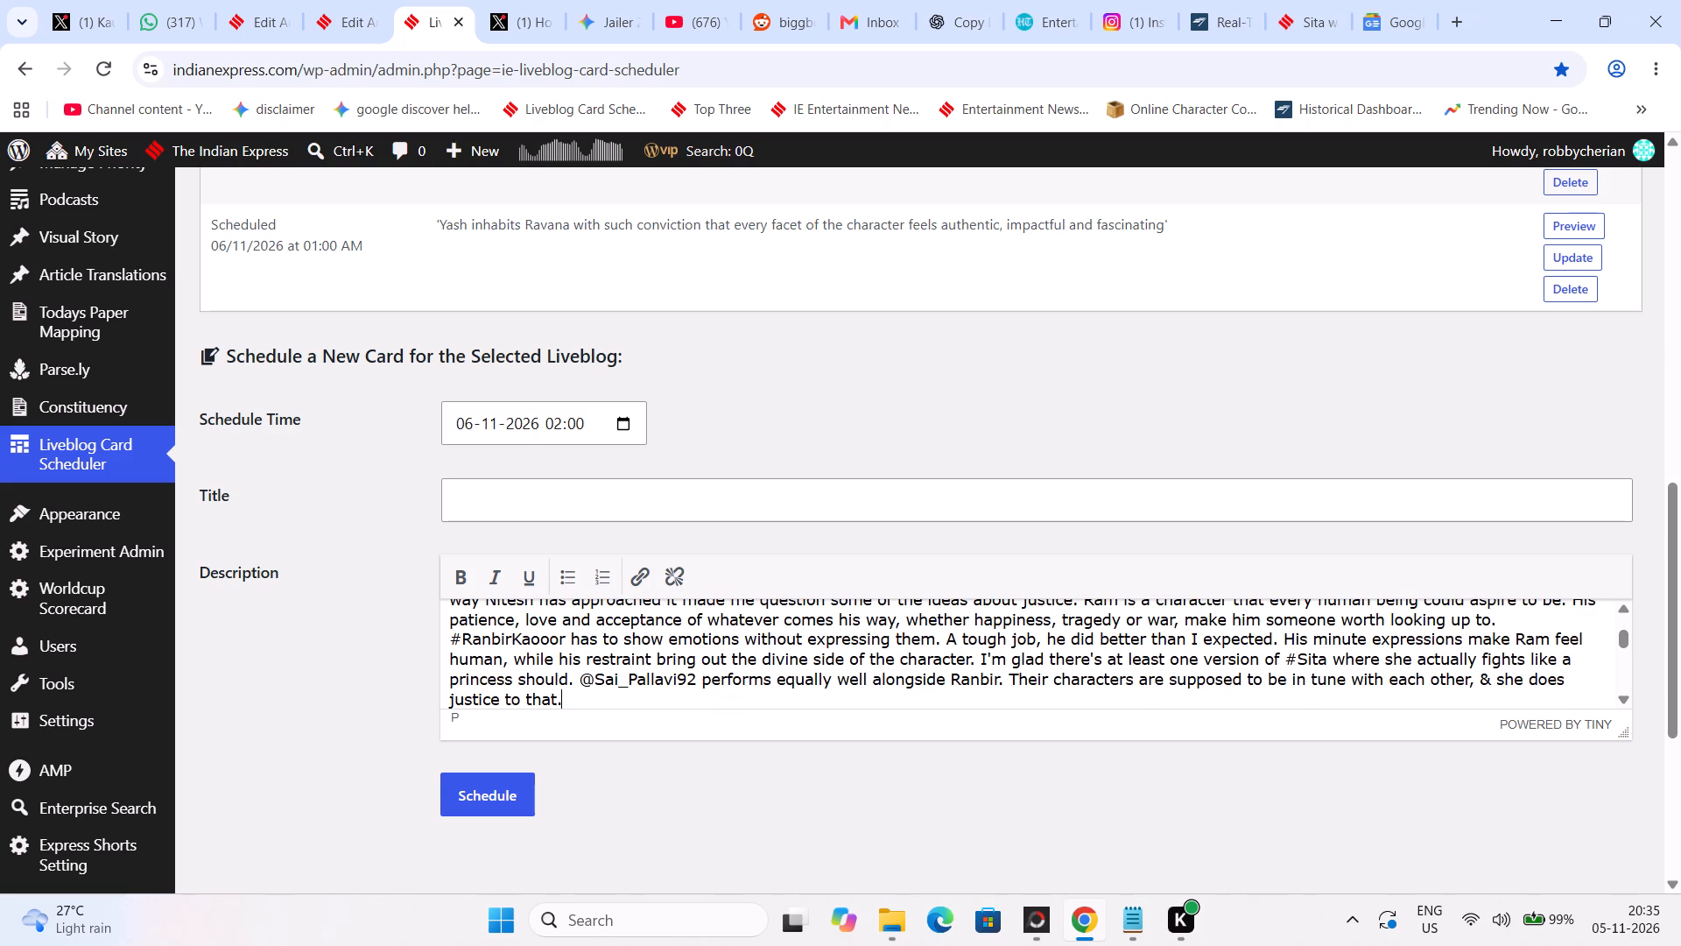
key("Delete")
key("space")
Join the "#KajalAggarwal is completely unnecessary" and "The emotional core" paragraphs to the preceding text, separated by spaces.
key("Down")
key("Down")
key("Down")
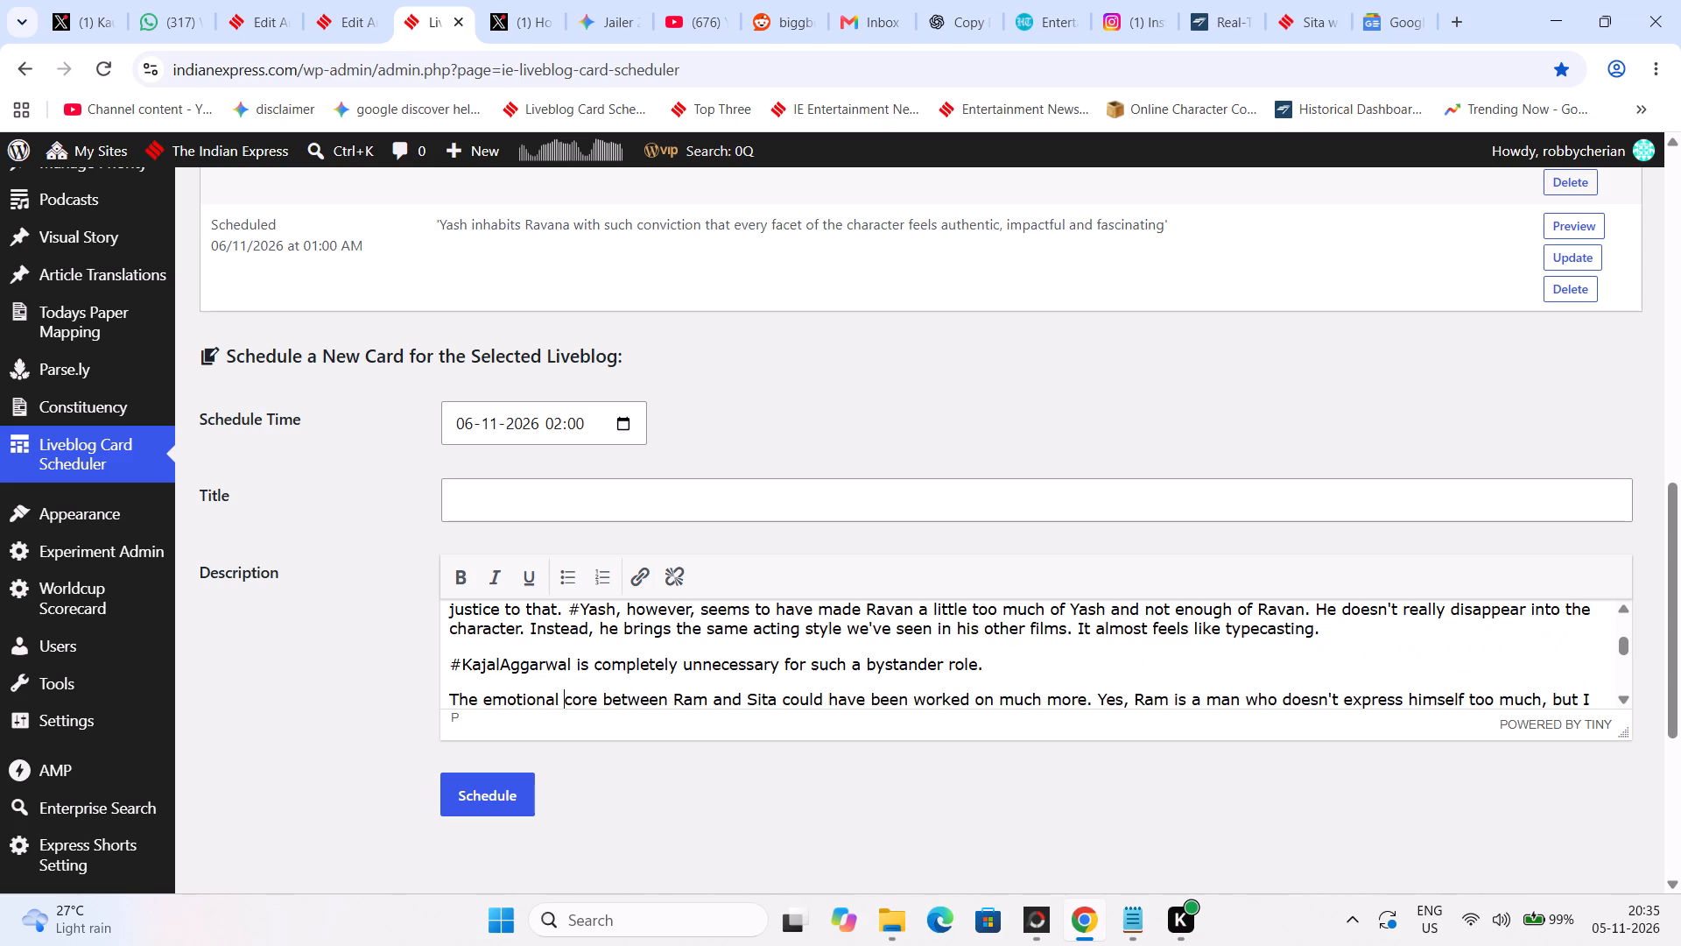
key("Up")
key("Left")
key("Left")
key("Left")
key("Left")
key("Left")
key("Left")
key("Left")
key("Left")
key("Left")
key("Left")
key("Left")
key("Left")
key("Left")
key("BackSpace")
key("space")
key("Down")
key("Delete")
key("space")
Join the "The scenes that are there now are cute" and "Father-son & mother-son relationships" paragraphs to the preceding text, separated by spaces.
key("Down")
key("Down")
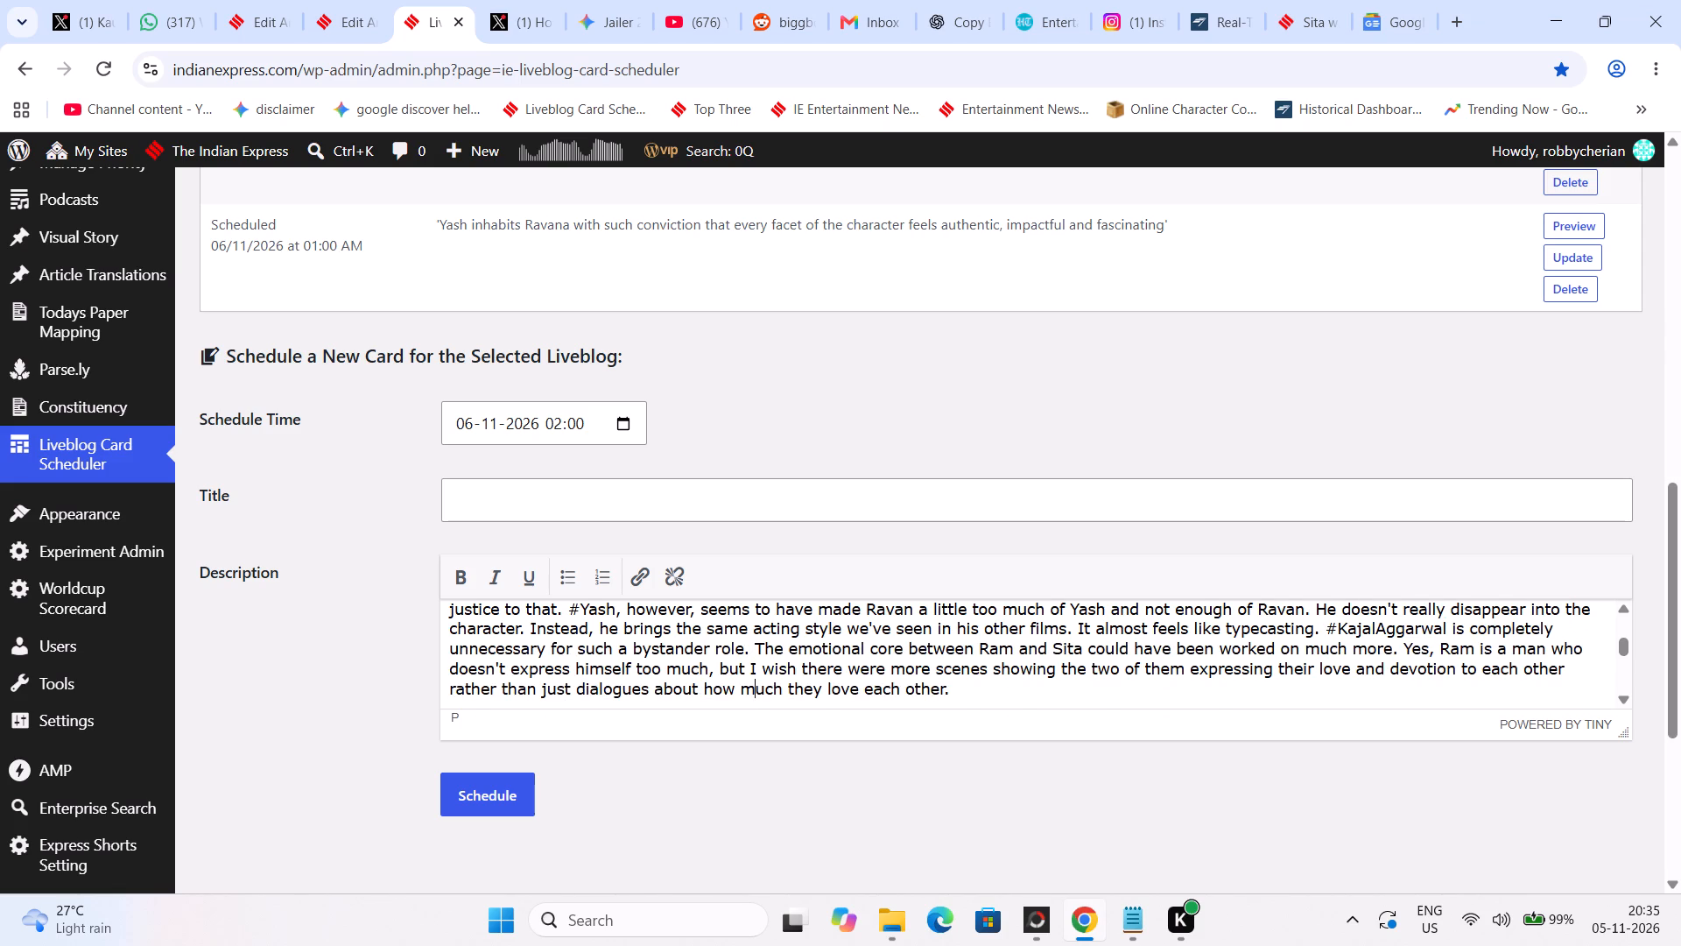
key("Down")
key("Up")
key("Right")
key("Right")
key("Right")
key("Right")
key("Right")
key("Right")
key("Right")
key("Right")
key("Right")
key("Right")
key("Right")
key("Right")
key("Right")
key("Right")
key("Right")
key("Right")
key("Right")
key("Right")
key("Right")
key("Right")
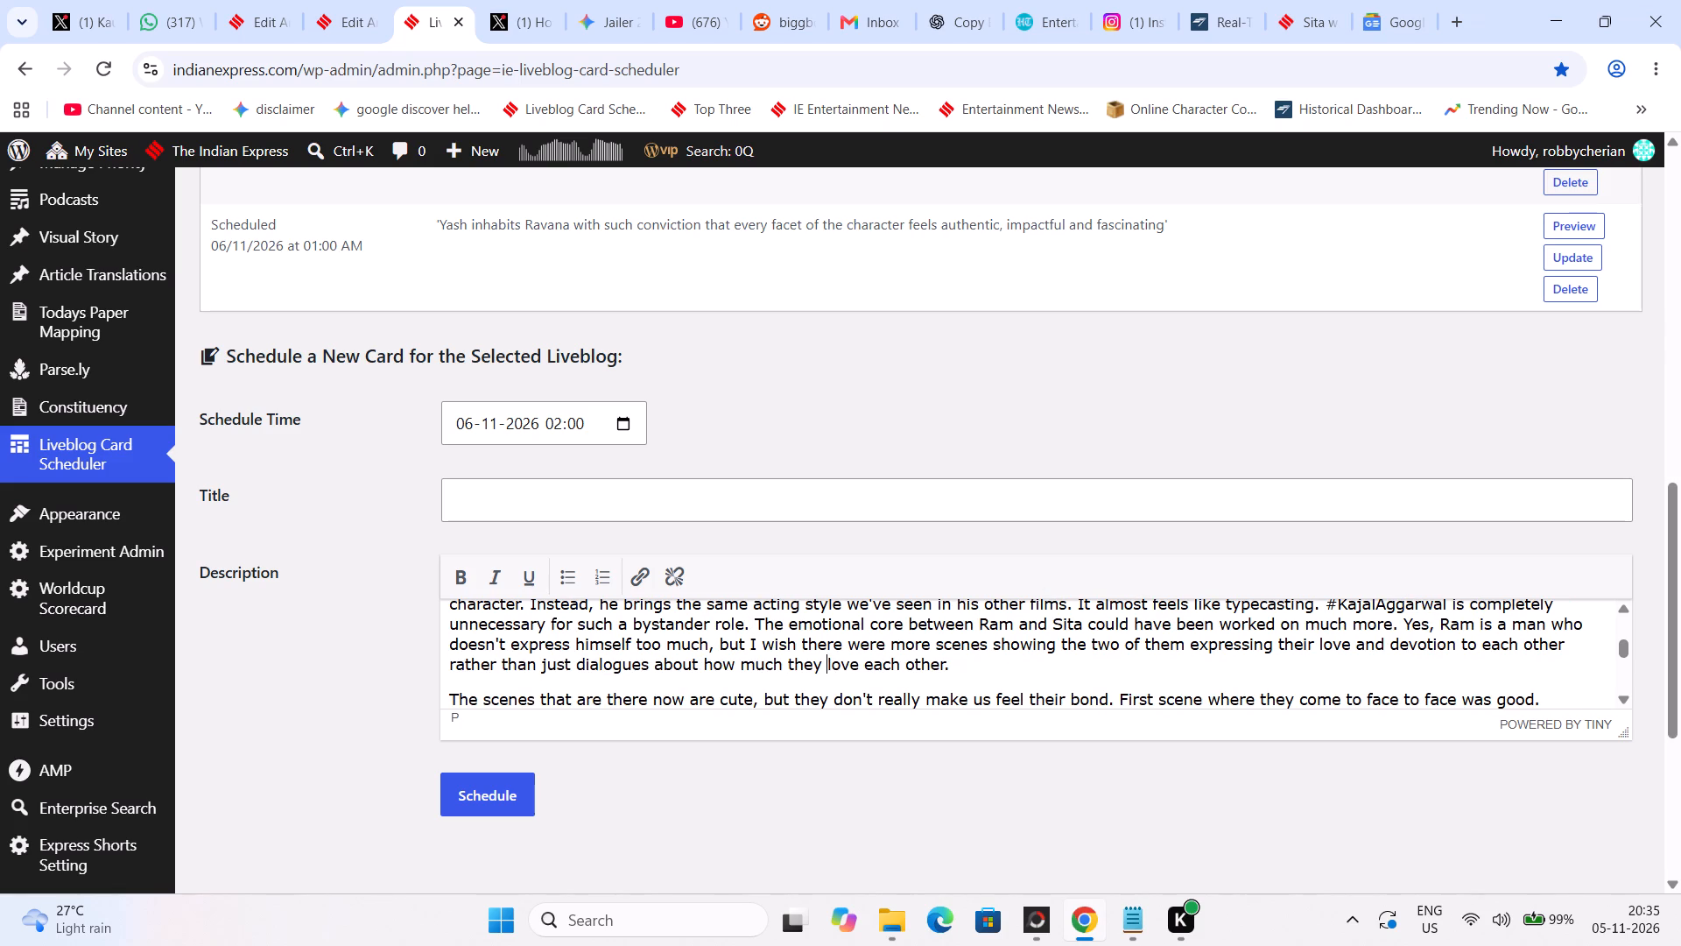
key("Delete")
key("space")
key("Down")
key("Down")
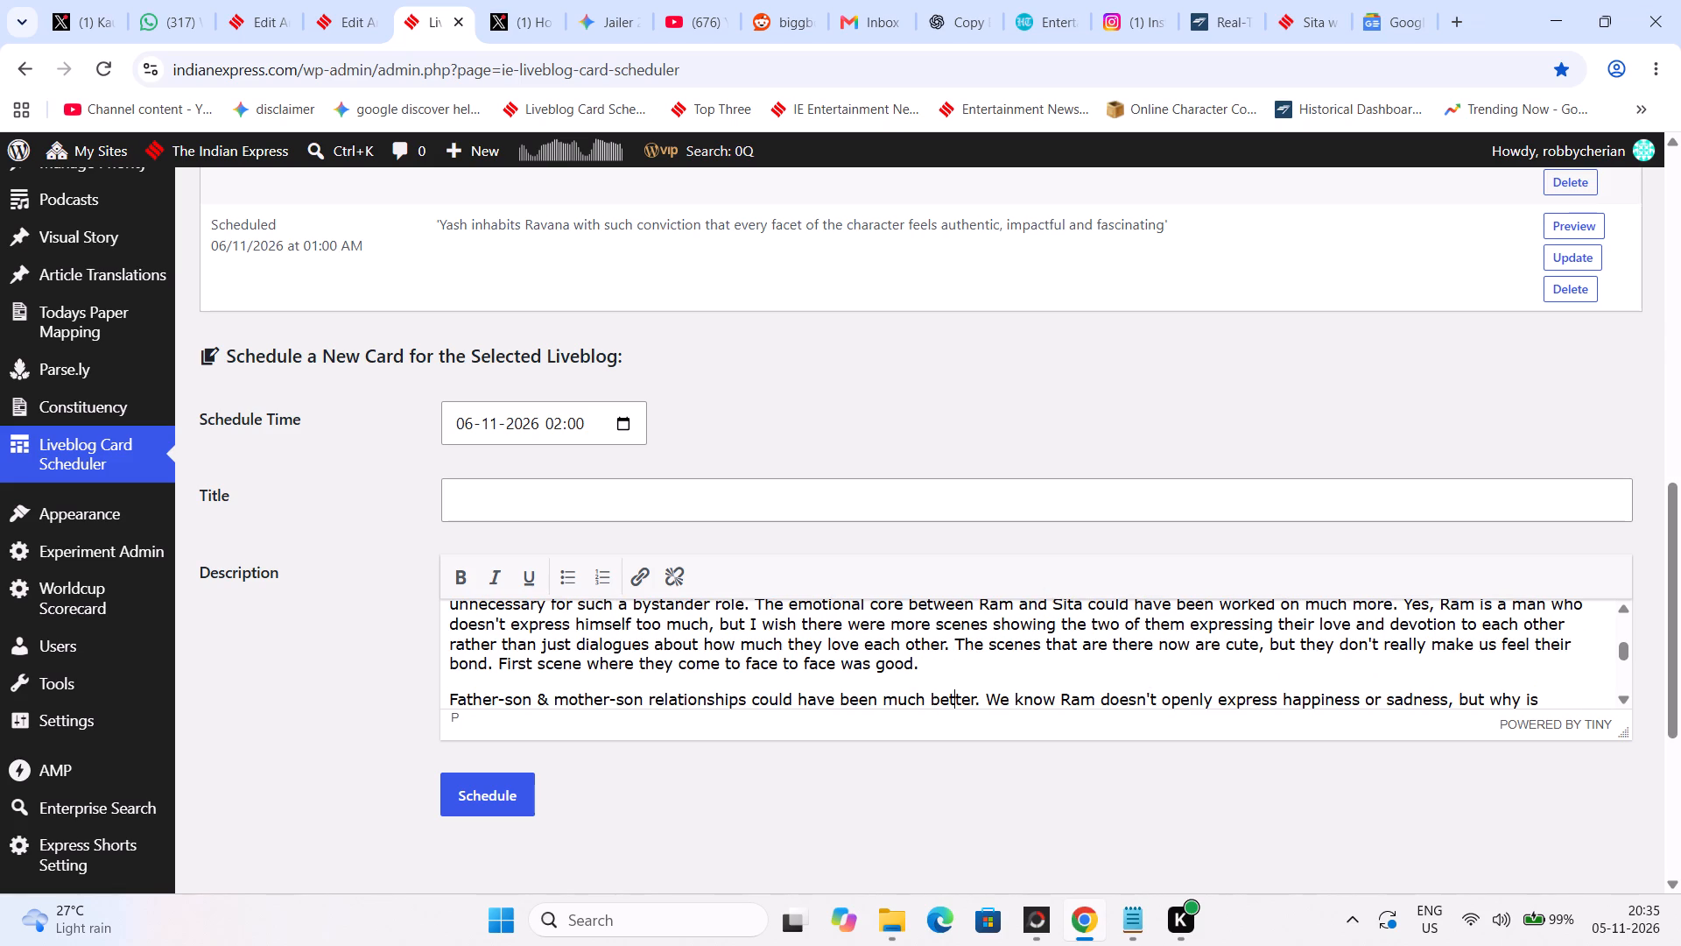
key("Up")
key("Delete")
key("space")
Join the "We've seen previous adaptations" and "AI did a better job" paragraphs to the preceding text, separated by spaces.
key("Down")
key("Down")
key("Down")
key("Down")
key("Down")
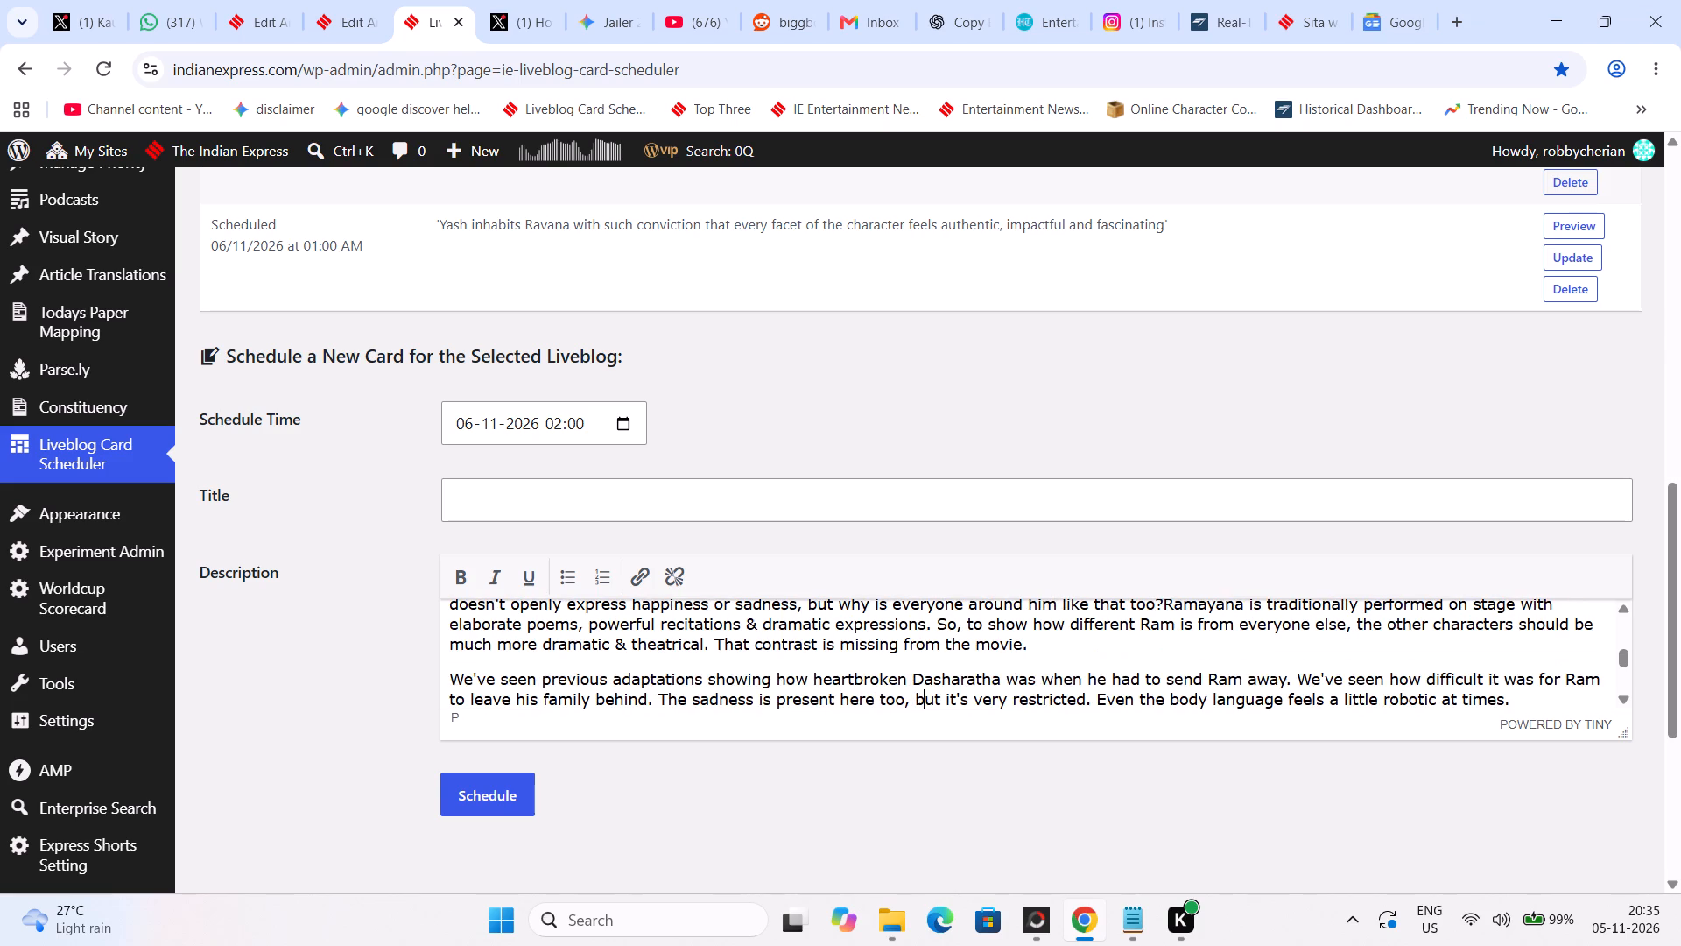
key("Up")
key("Up")
key("Right")
key("Right")
key("Right")
key("Right")
key("Right")
key("Right")
key("Right")
key("Right")
key("Right")
key("Right")
key("Right")
key("Right")
key("Right")
key("Right")
key("Right")
key("Left")
key("Left")
key("BackSpace")
key("space")
key("Down")
key("Down")
key("Delete")
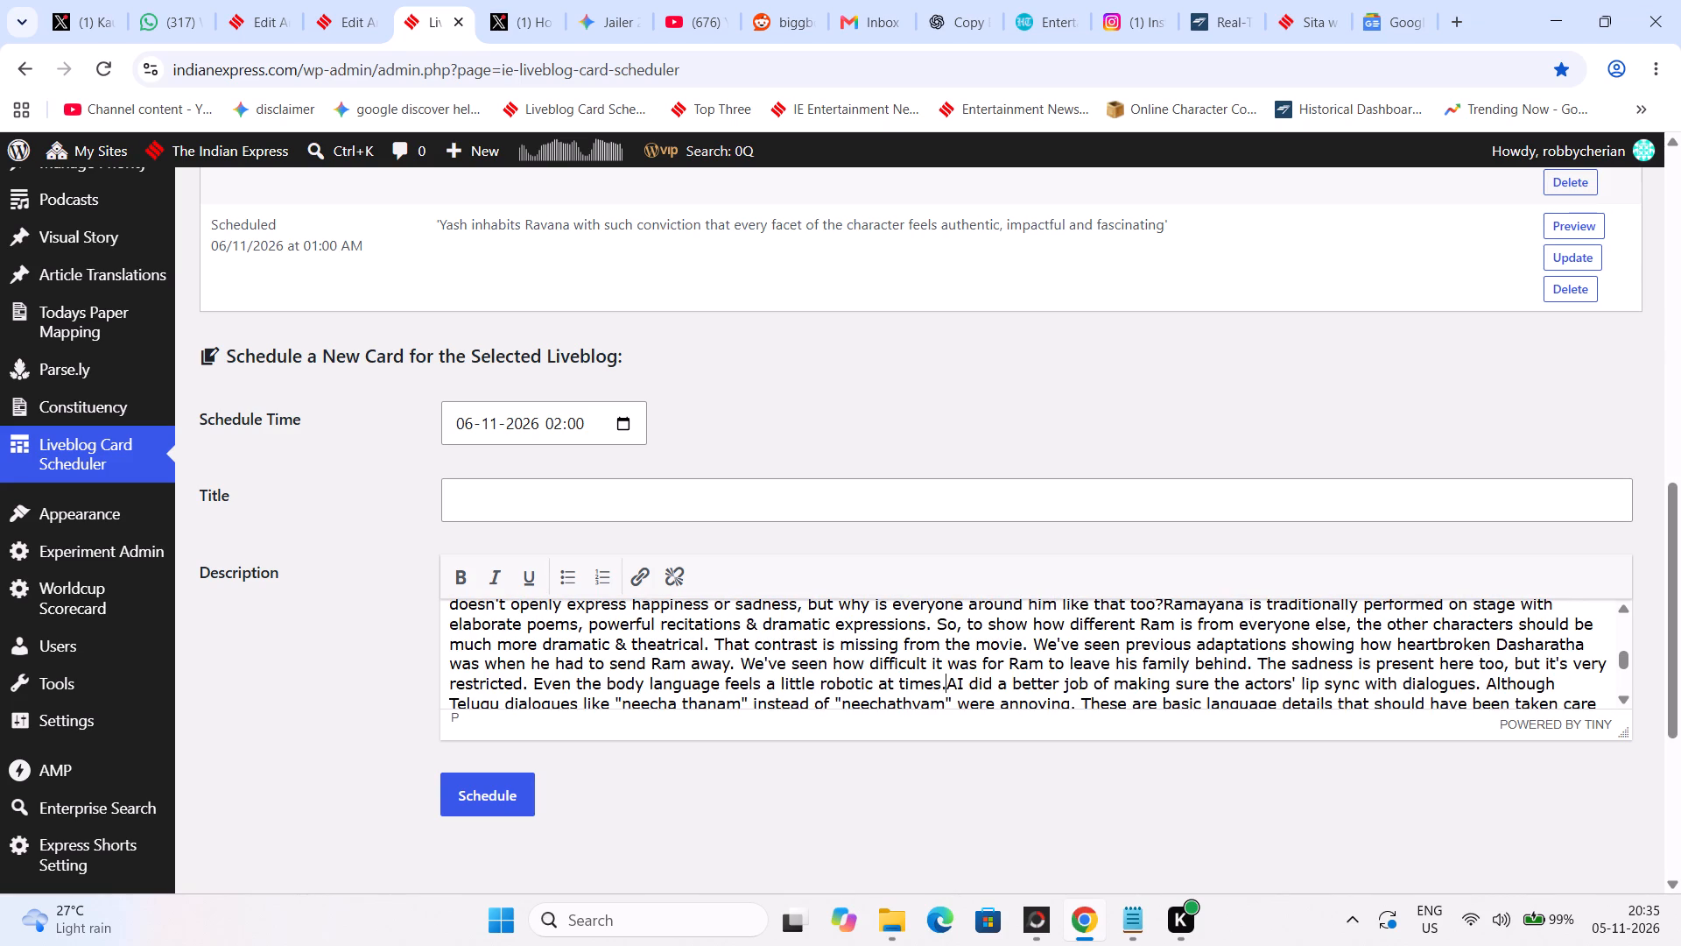
key("space")
Join the "The music was great" and "Overall, this movie felt" paragraphs to the preceding text, separated by spaces.
key("Down")
key("Down")
key("Down")
key("Up")
key("Delete")
key("space")
key("Down")
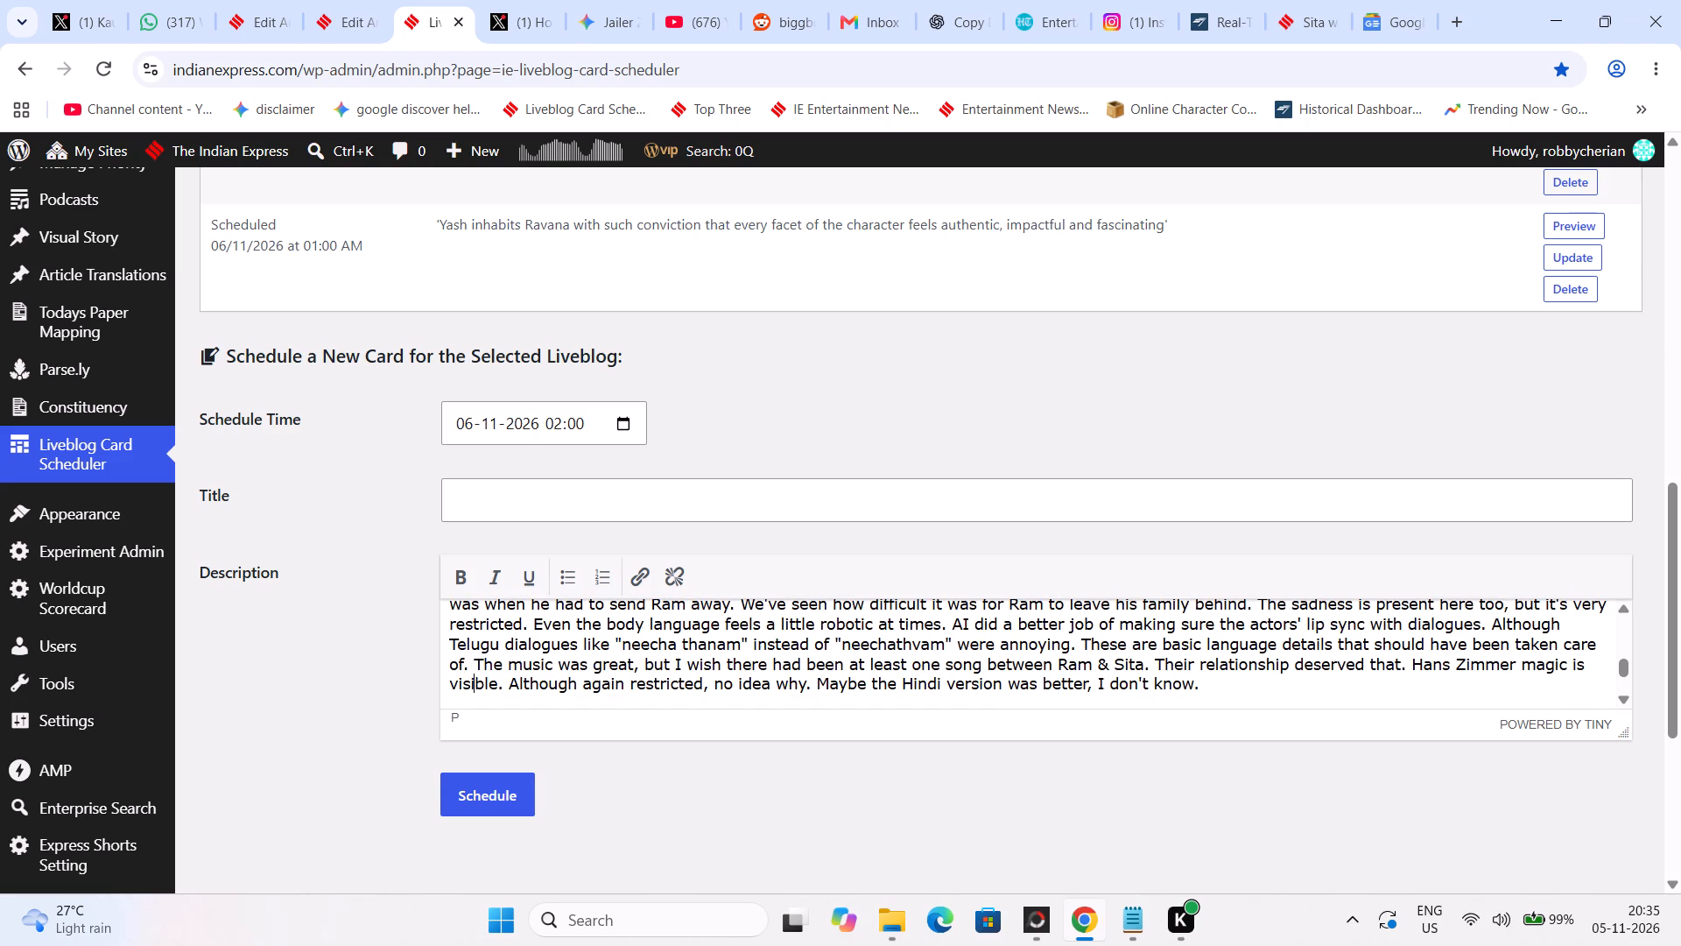
key("Down")
key("Down")
key("Up")
key("Left")
key("Left")
key("BackSpace")
key("space")
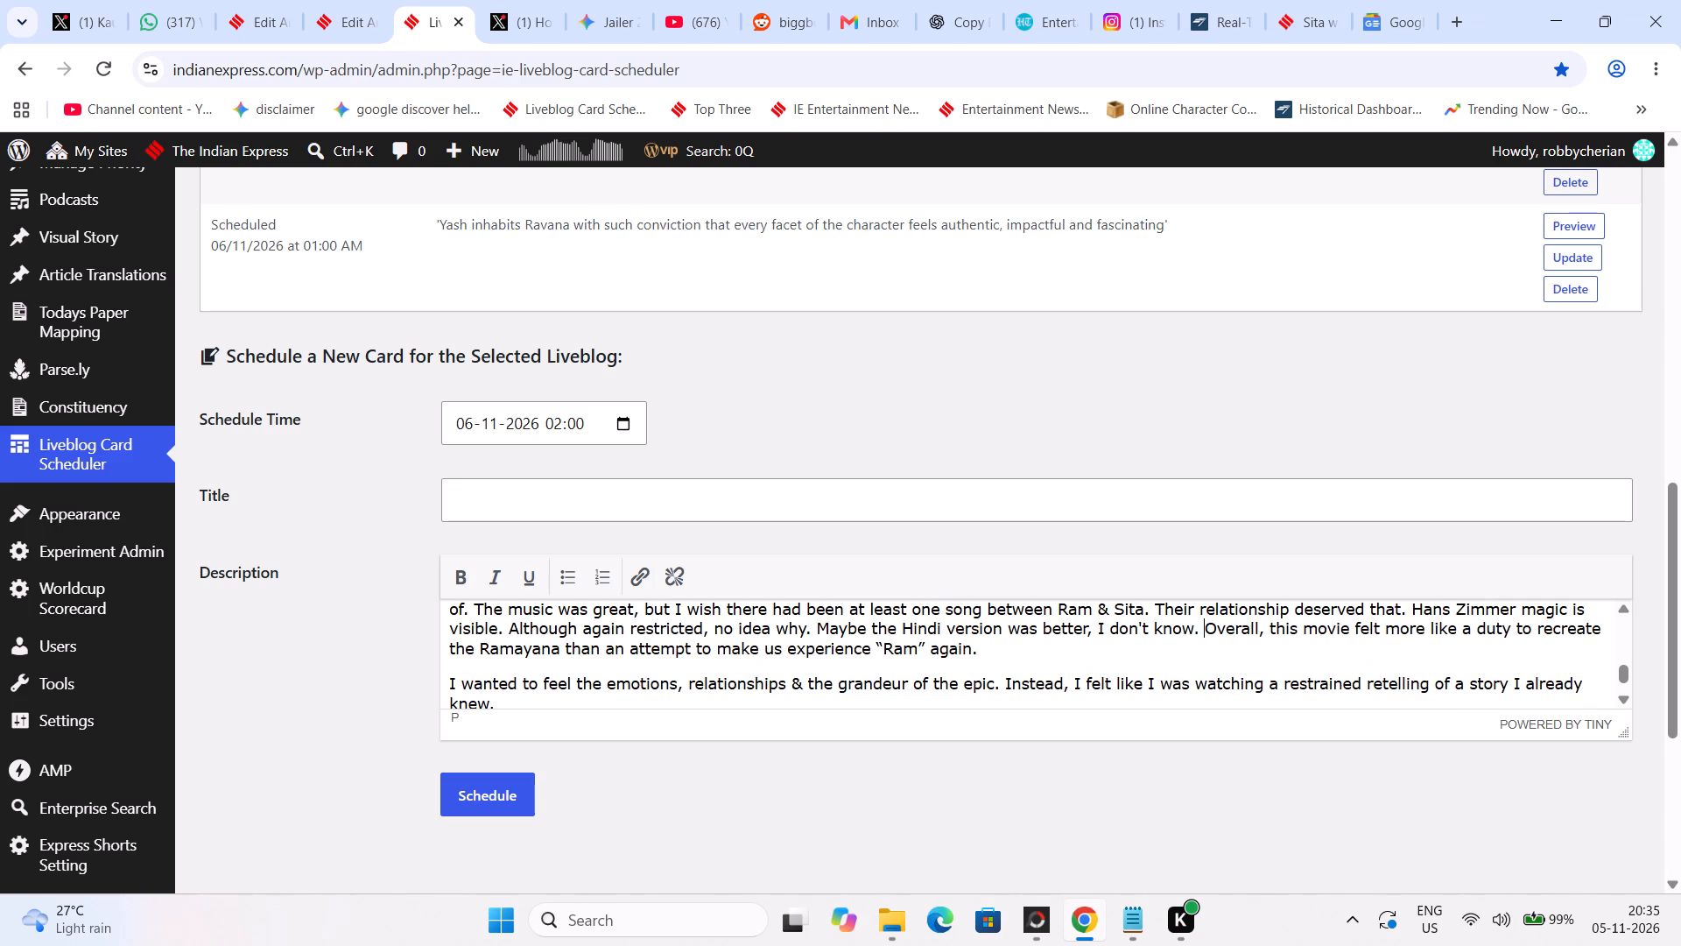
Join the "I wanted to feel the emotions" and "Also, why so much graphic violence" paragraphs to the preceding text, separated by spaces.
key("Down")
key("Delete")
key("space")
key("Down")
key("Up")
key("Right")
key("Right")
key("Right")
key("Right")
key("Right")
key("Right")
key("Right")
key("Right")
key("Right")
key("Right")
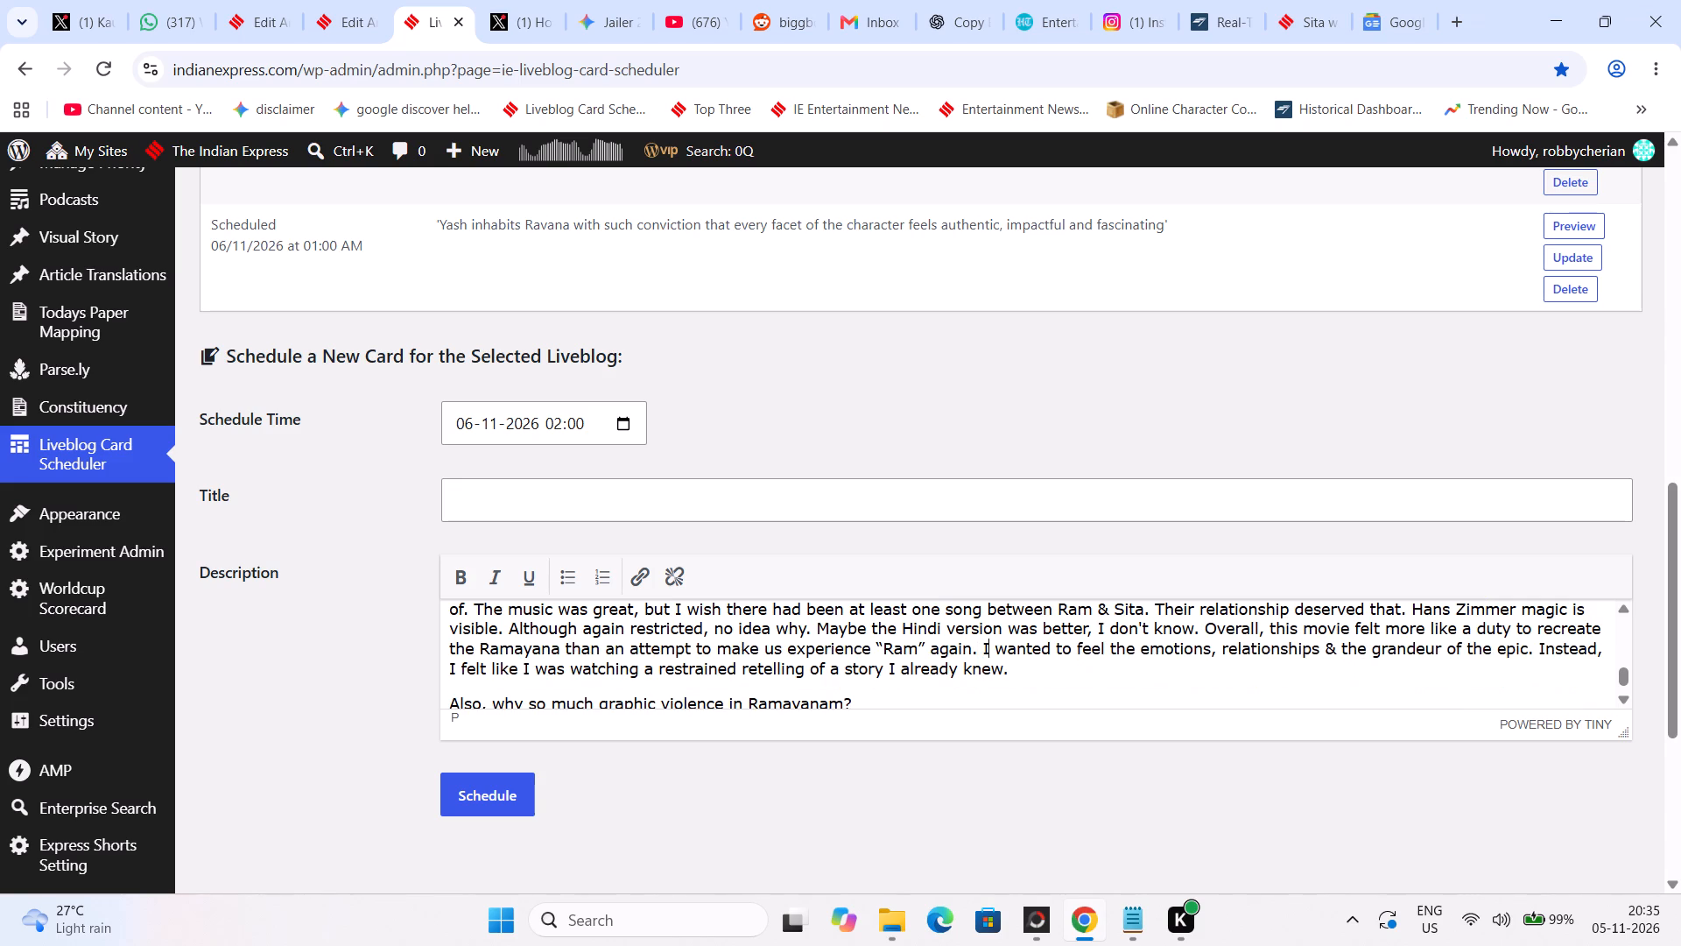
key("Down")
key("Delete")
key("space")
Add a closing double quotation mark after "graphic violence in Ramayanam?" at the end of the review.
key("Down")
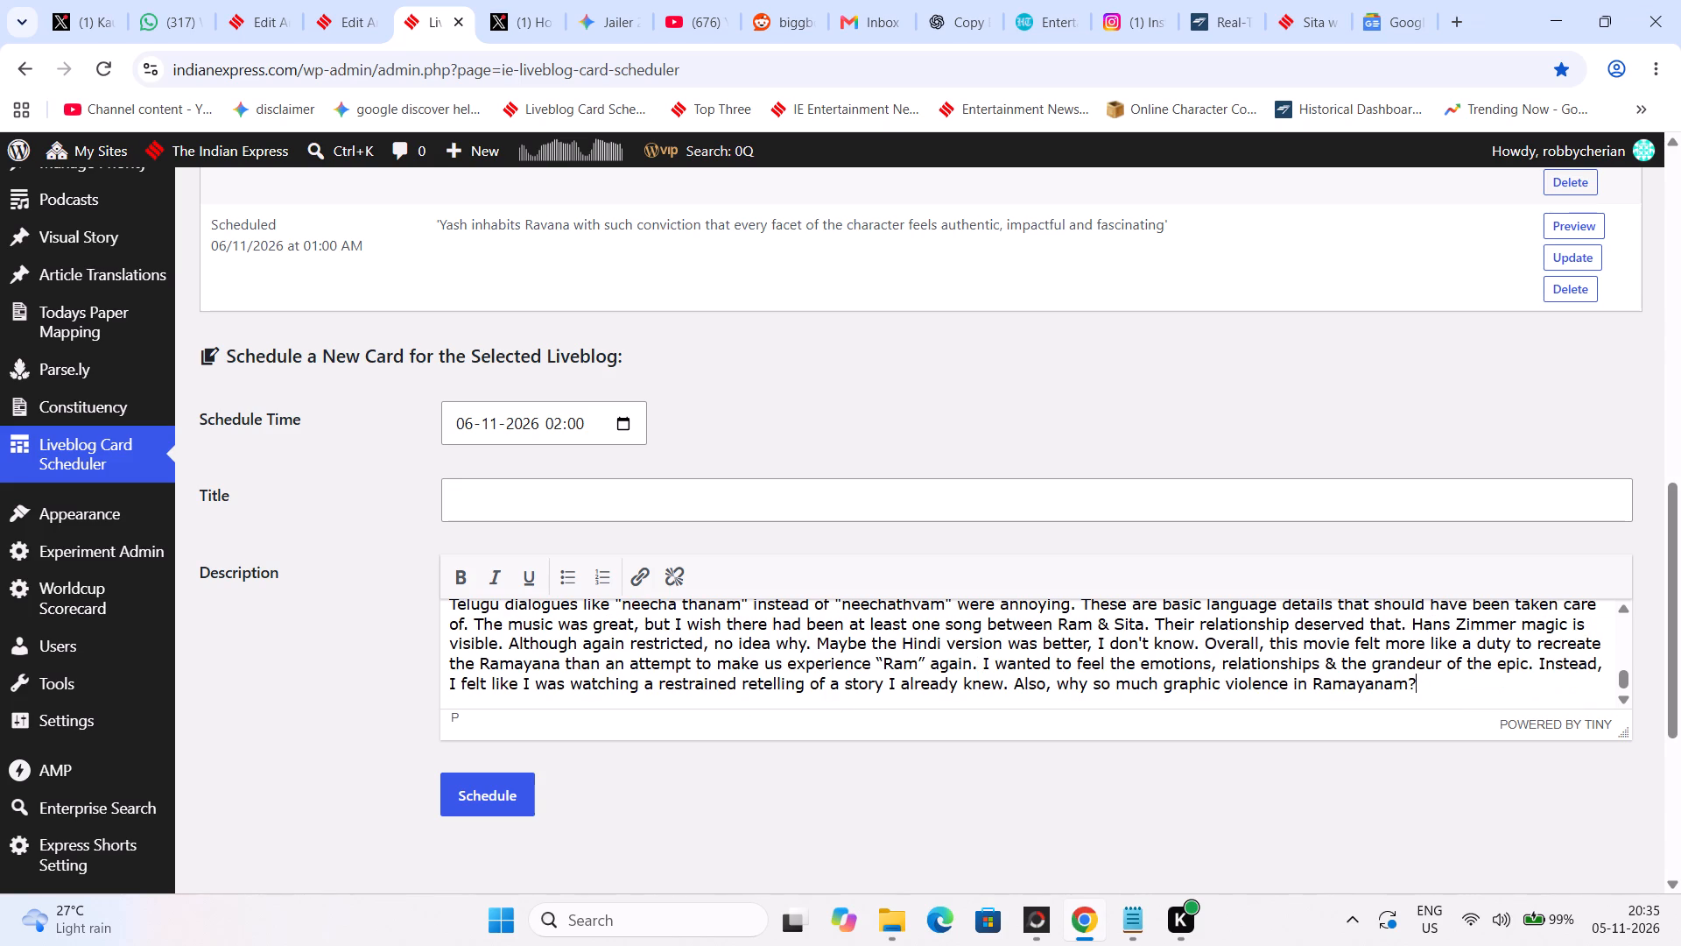
key("shift+quotedbl")
Enlarge the description editor vertically and look over the merged review text from its beginning.
left_click_drag(1624, 740, 1502, 945)
scroll(865, 652, "up", 5)
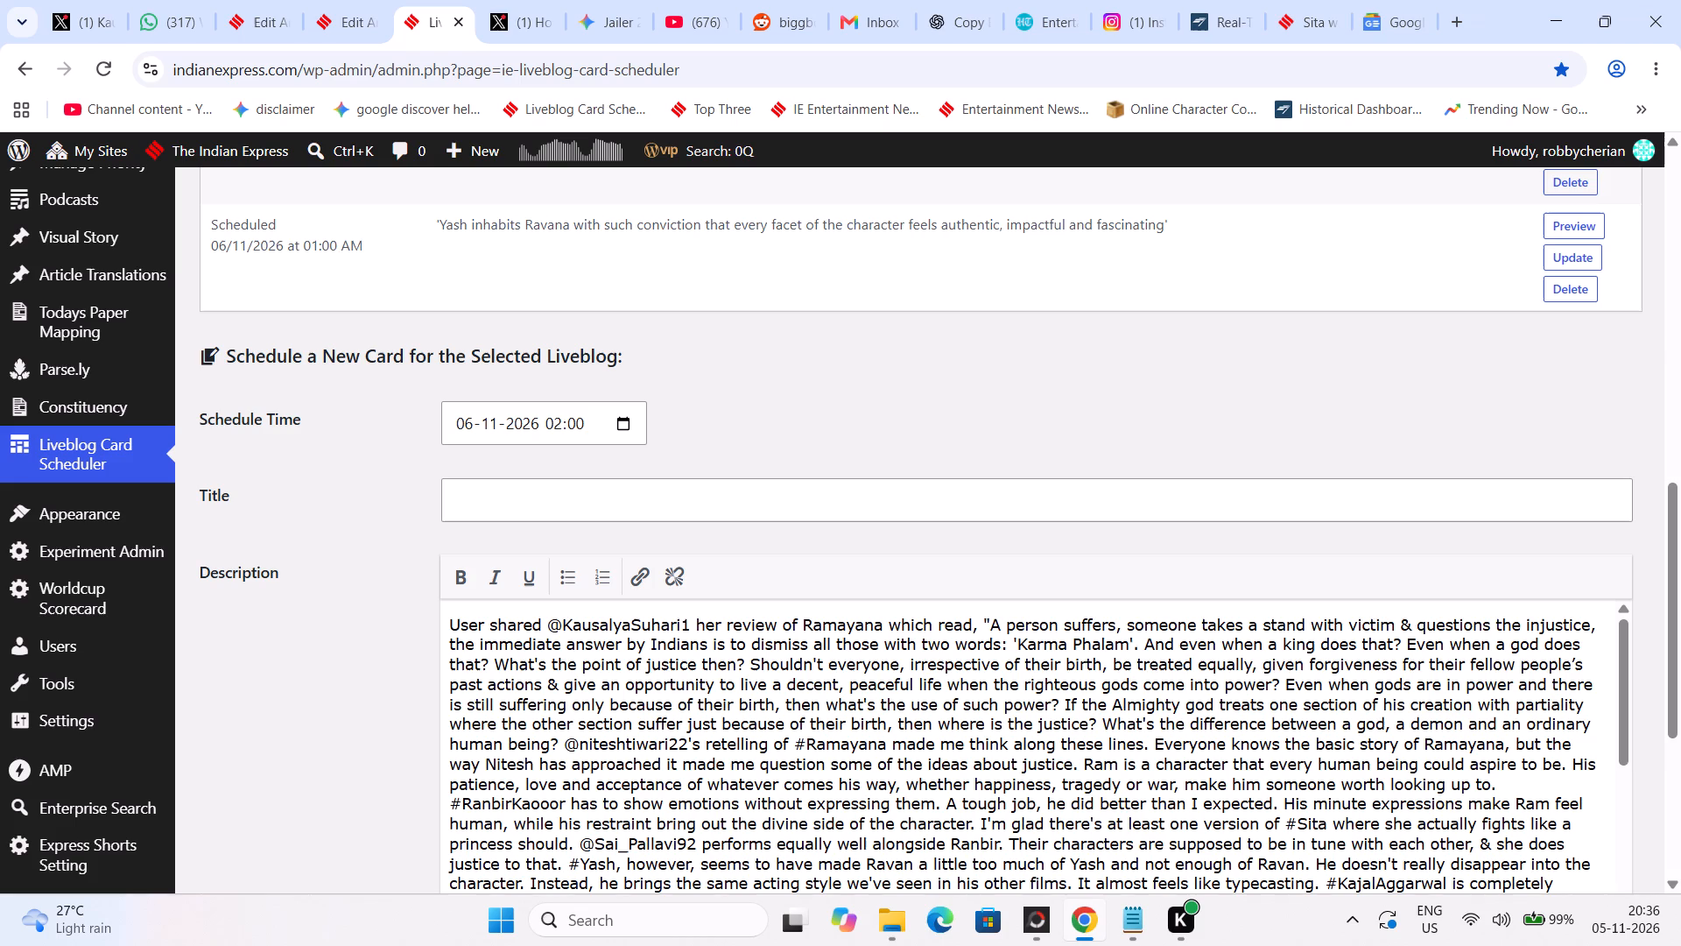
scroll(1233, 700, "down", 1)
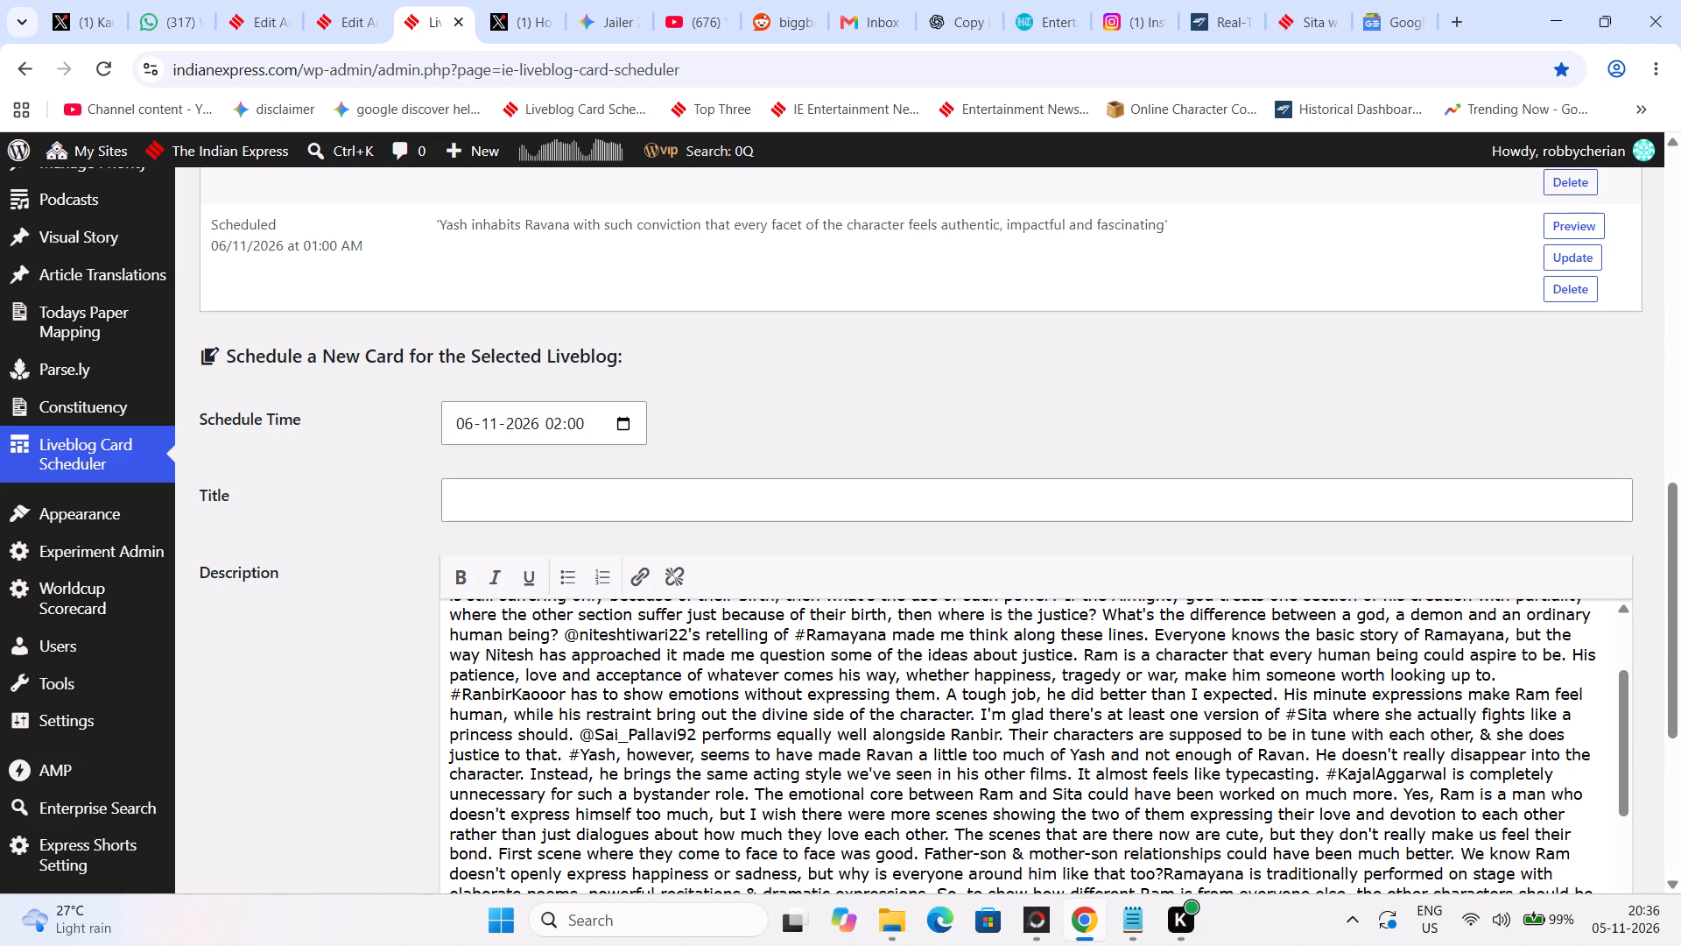
Close the quote after "someone worth looking up to." and start a new paragraph before "#RanbirKaooor", opening with "The".
left_click(1533, 676)
scroll(1526, 681, "up", 1)
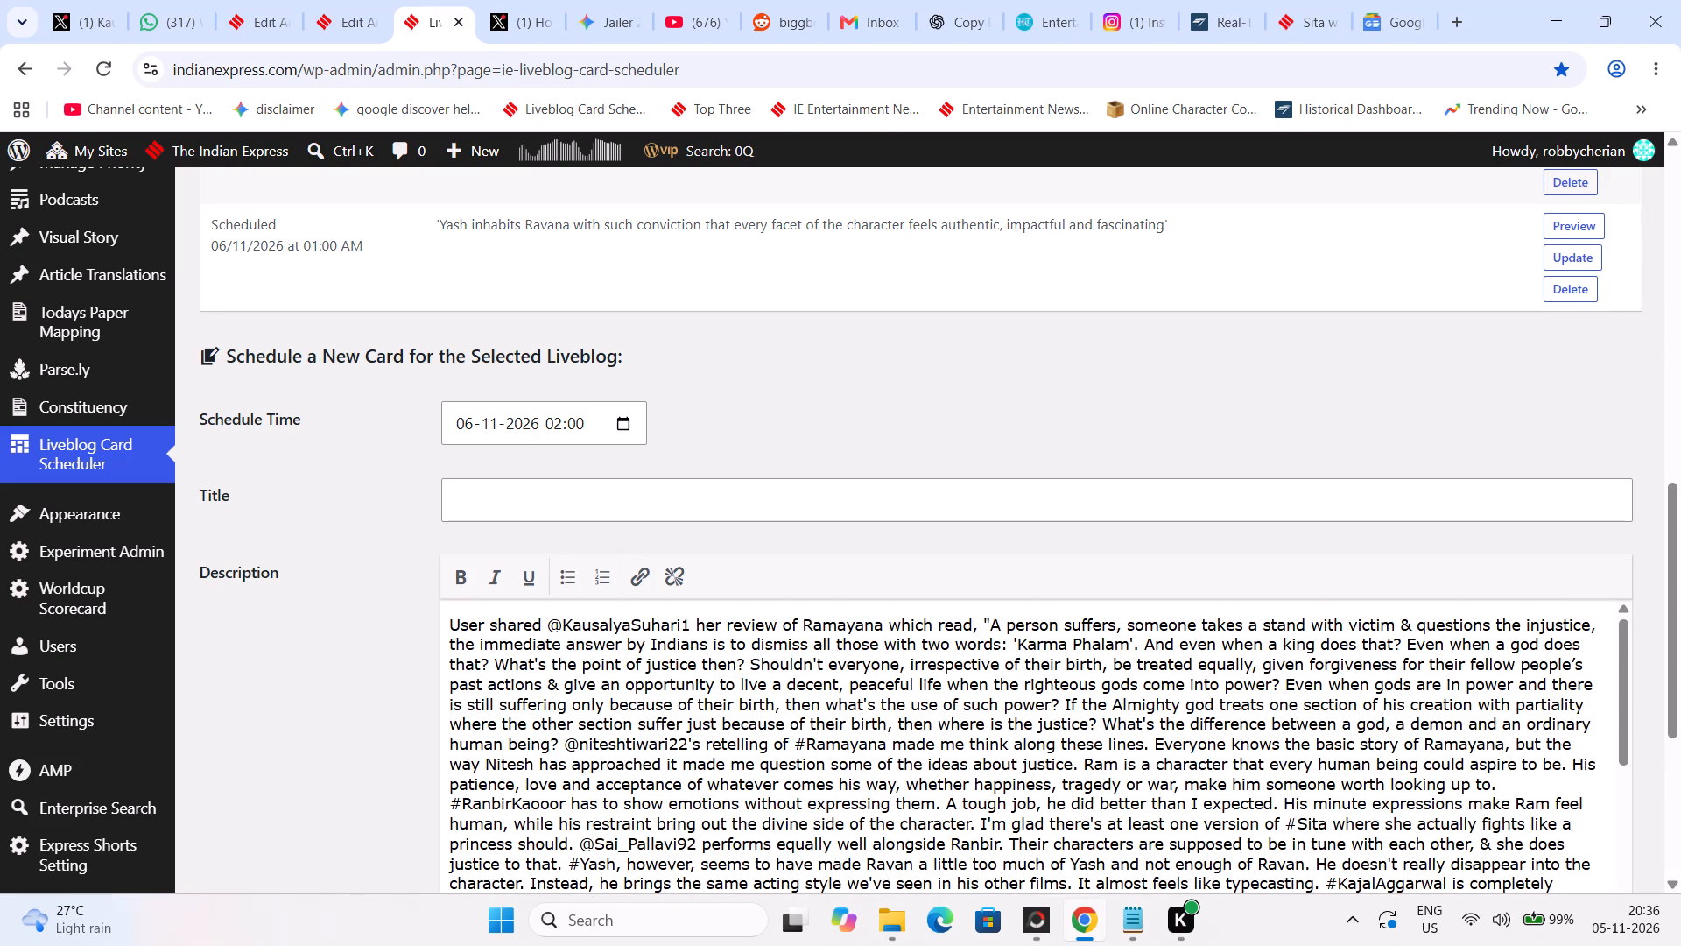
key("shift+quotedbl")
key("Delete")
key("Return")
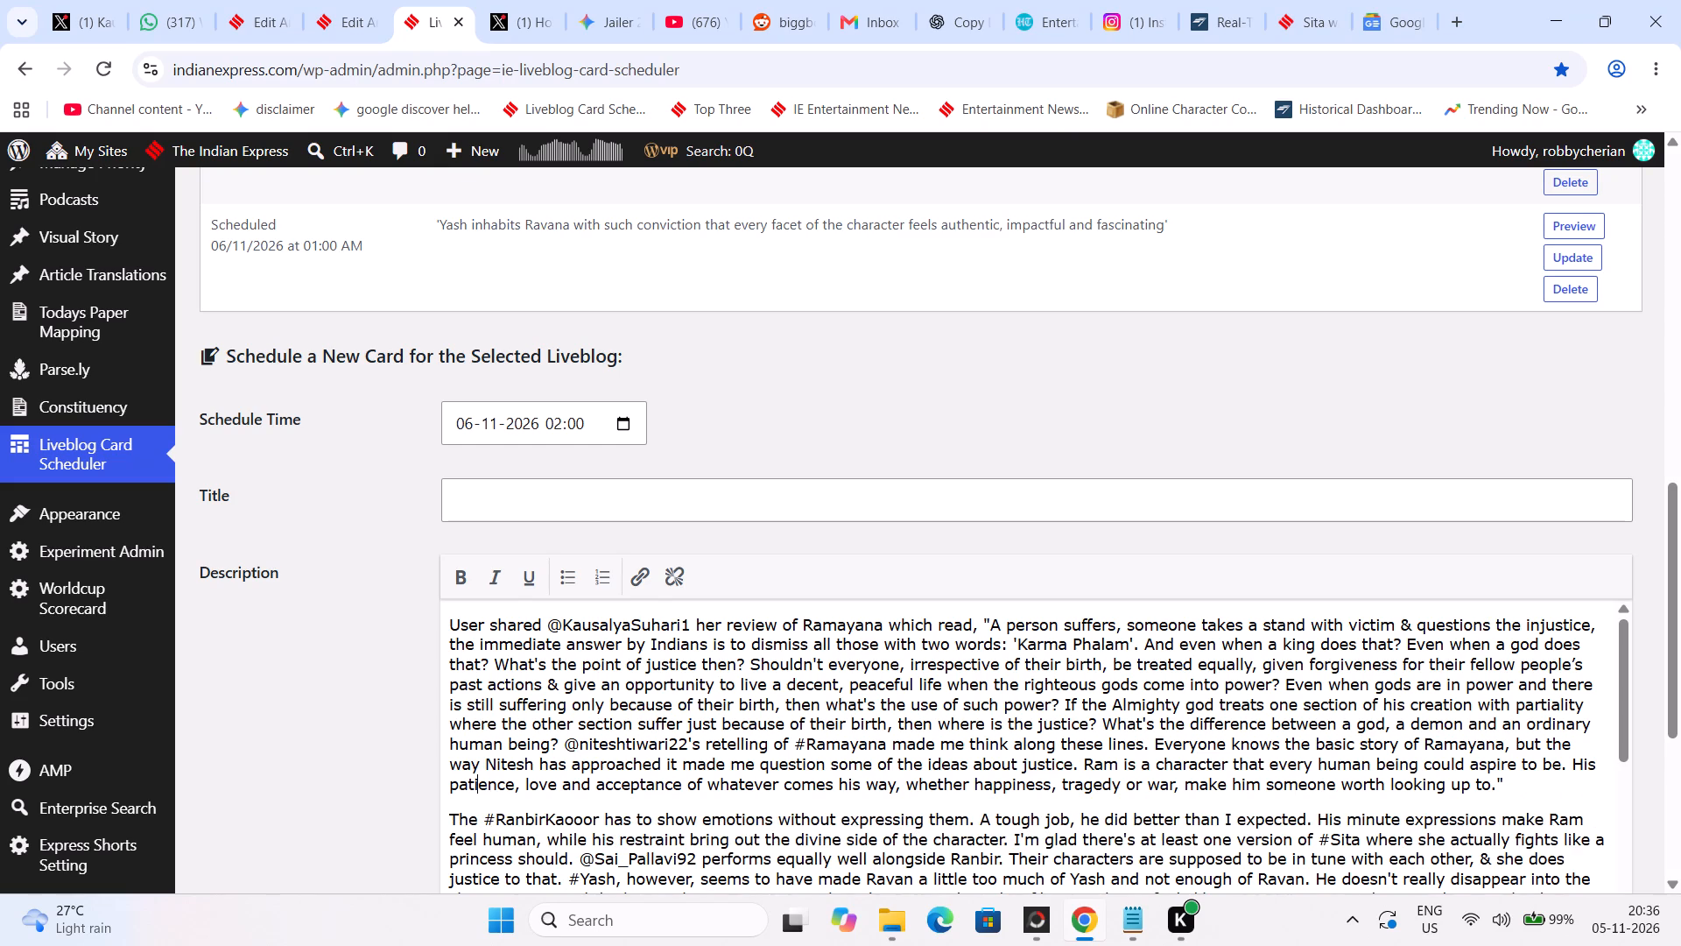
Change the description's opening word from "User" to "X user", with a lowercase u.
key("c")
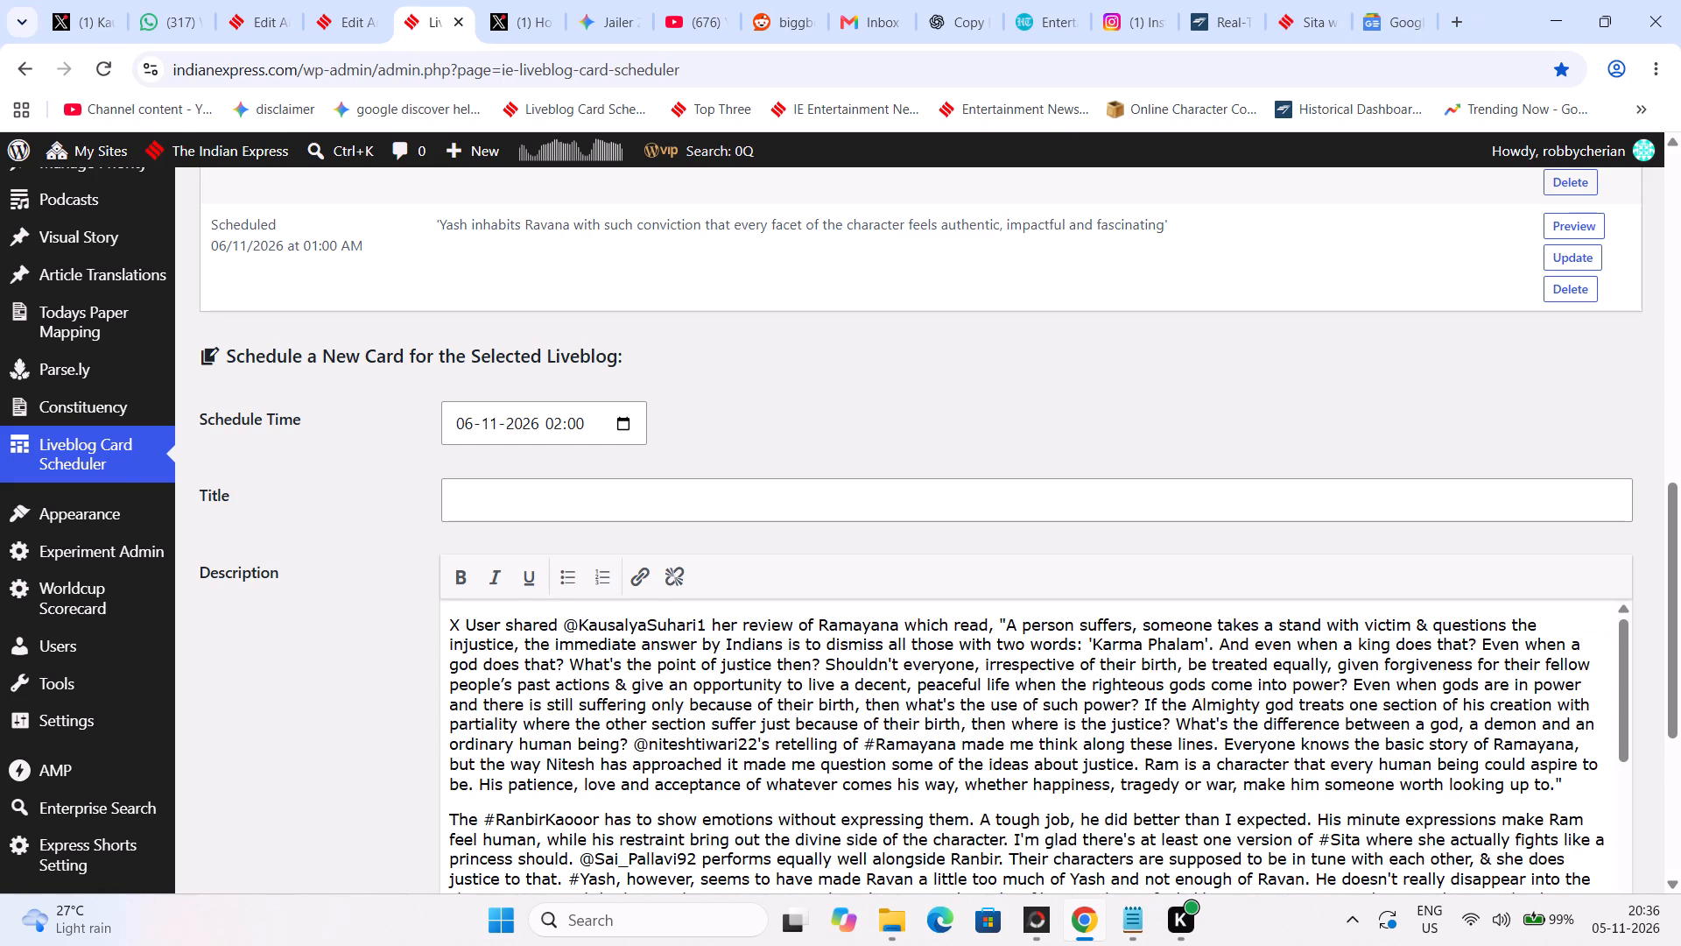
key("Delete")
key("u")
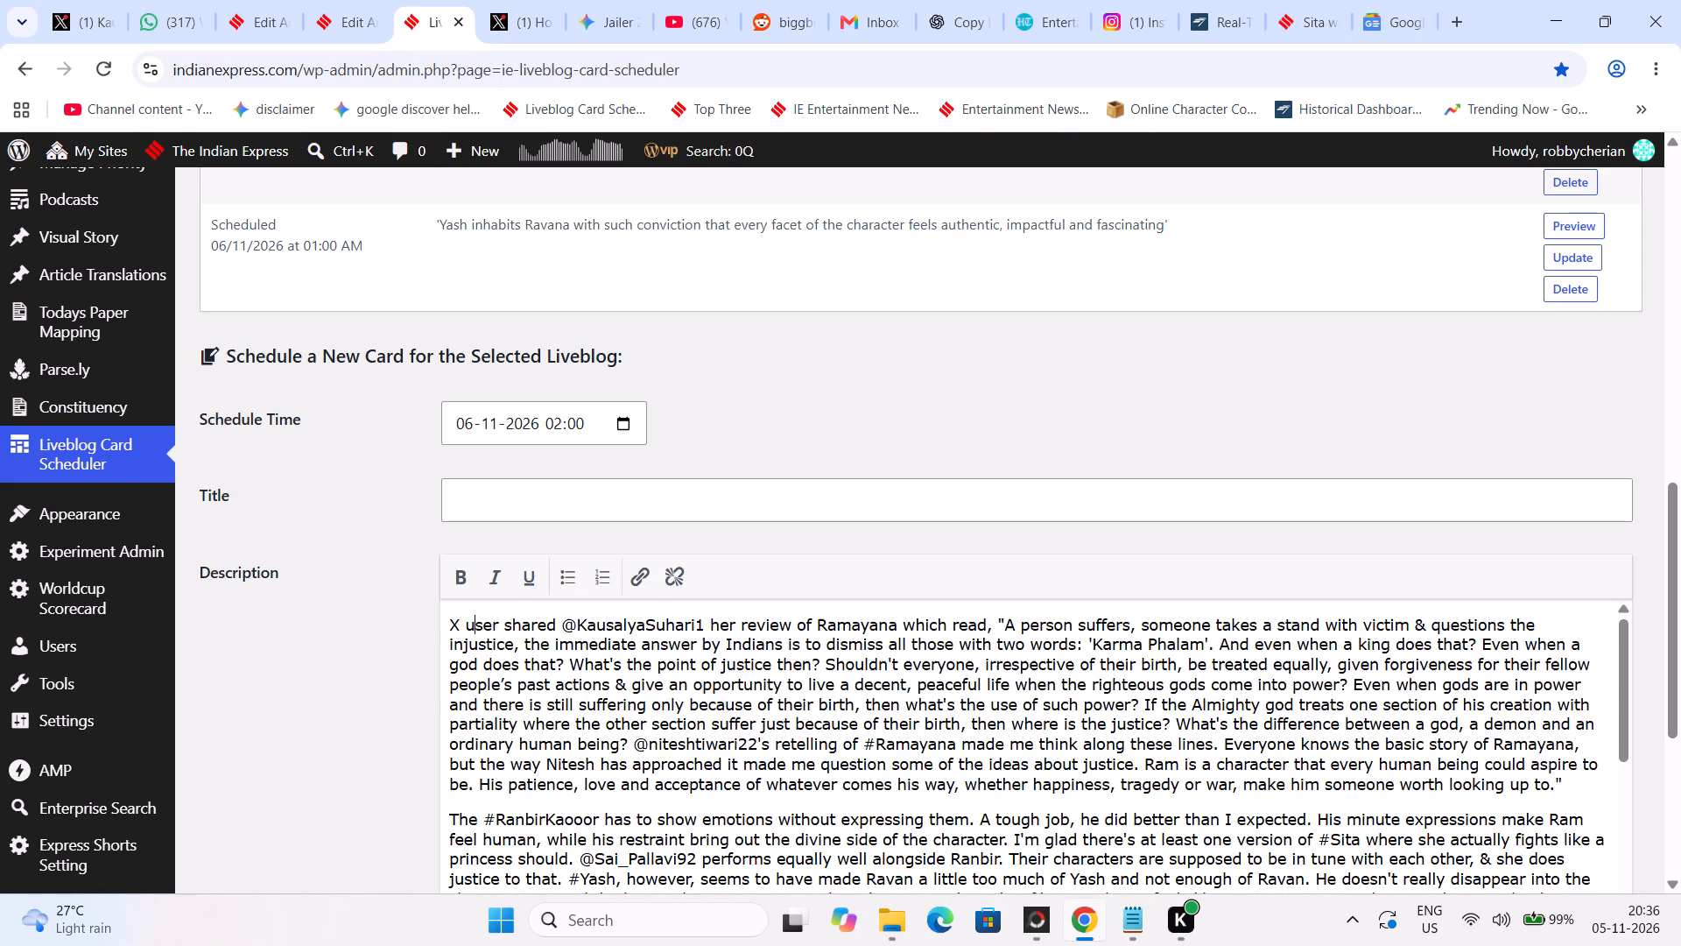
Move down through the first quoted paragraph toward the new paragraph beginning "The #RanbirKaooor" to continue editing.
key("Down")
key("Down")
key("Down")
key("Down")
key("Down")
key("Down")
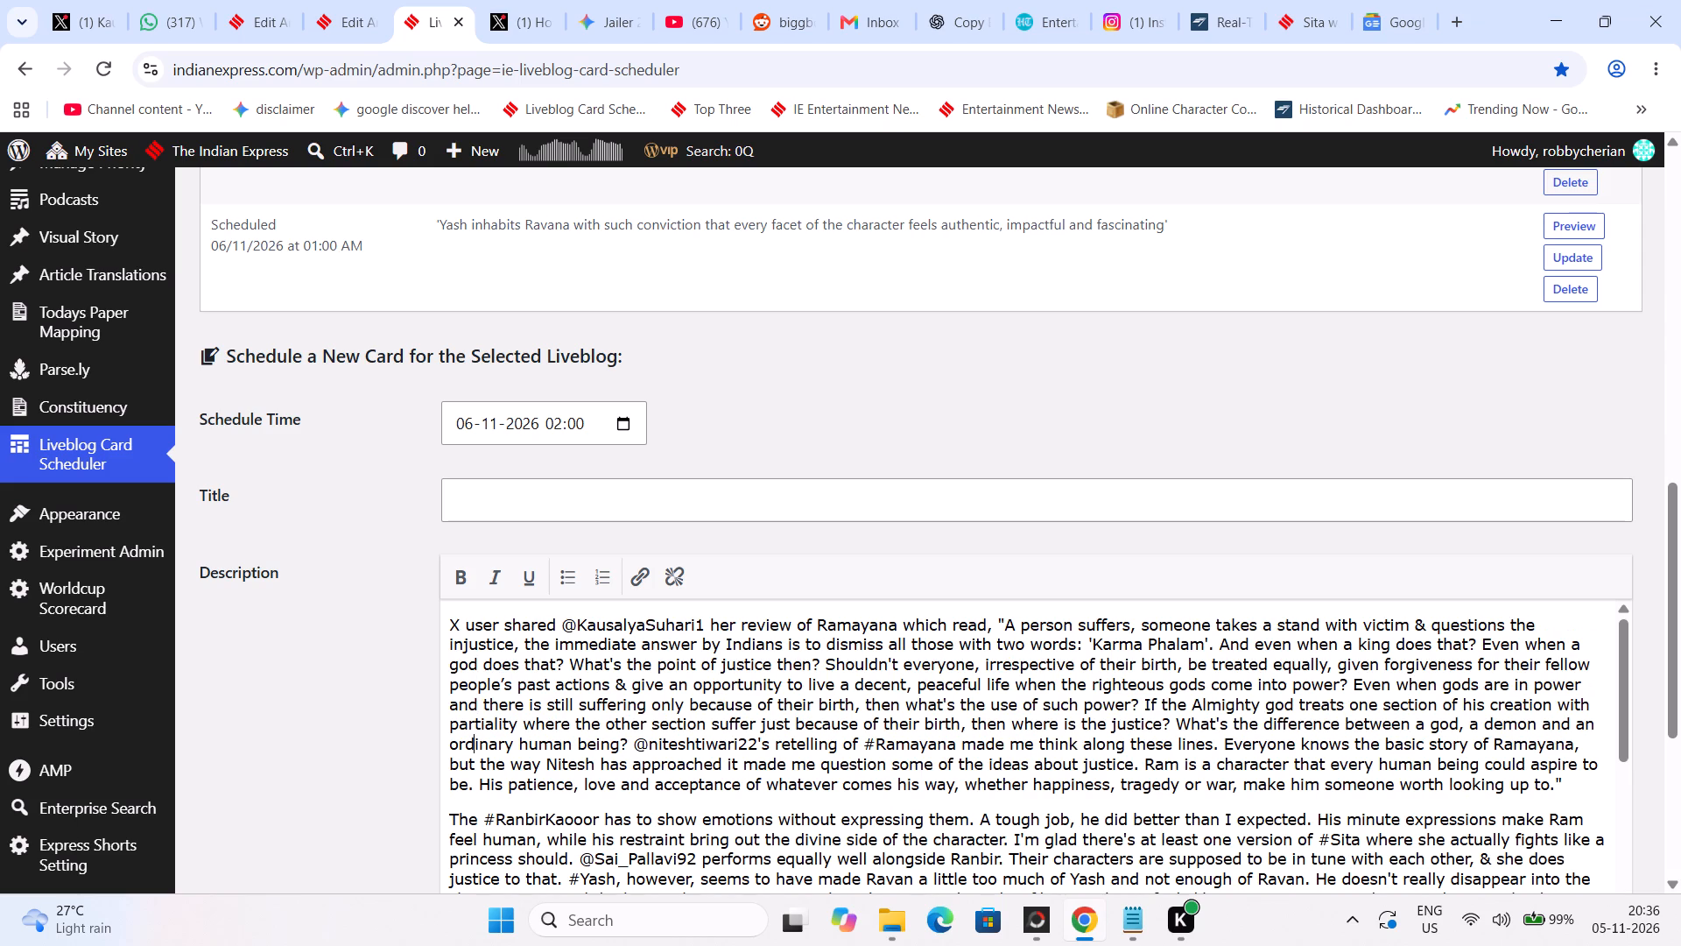
Extend the second paragraph's opening before "#RanbirKaooor" to read "The note further read,".
key("Down")
key("Down")
key("Down")
key("Left")
key("Left")
key("Right")
key("Right")
key("BackSpace")
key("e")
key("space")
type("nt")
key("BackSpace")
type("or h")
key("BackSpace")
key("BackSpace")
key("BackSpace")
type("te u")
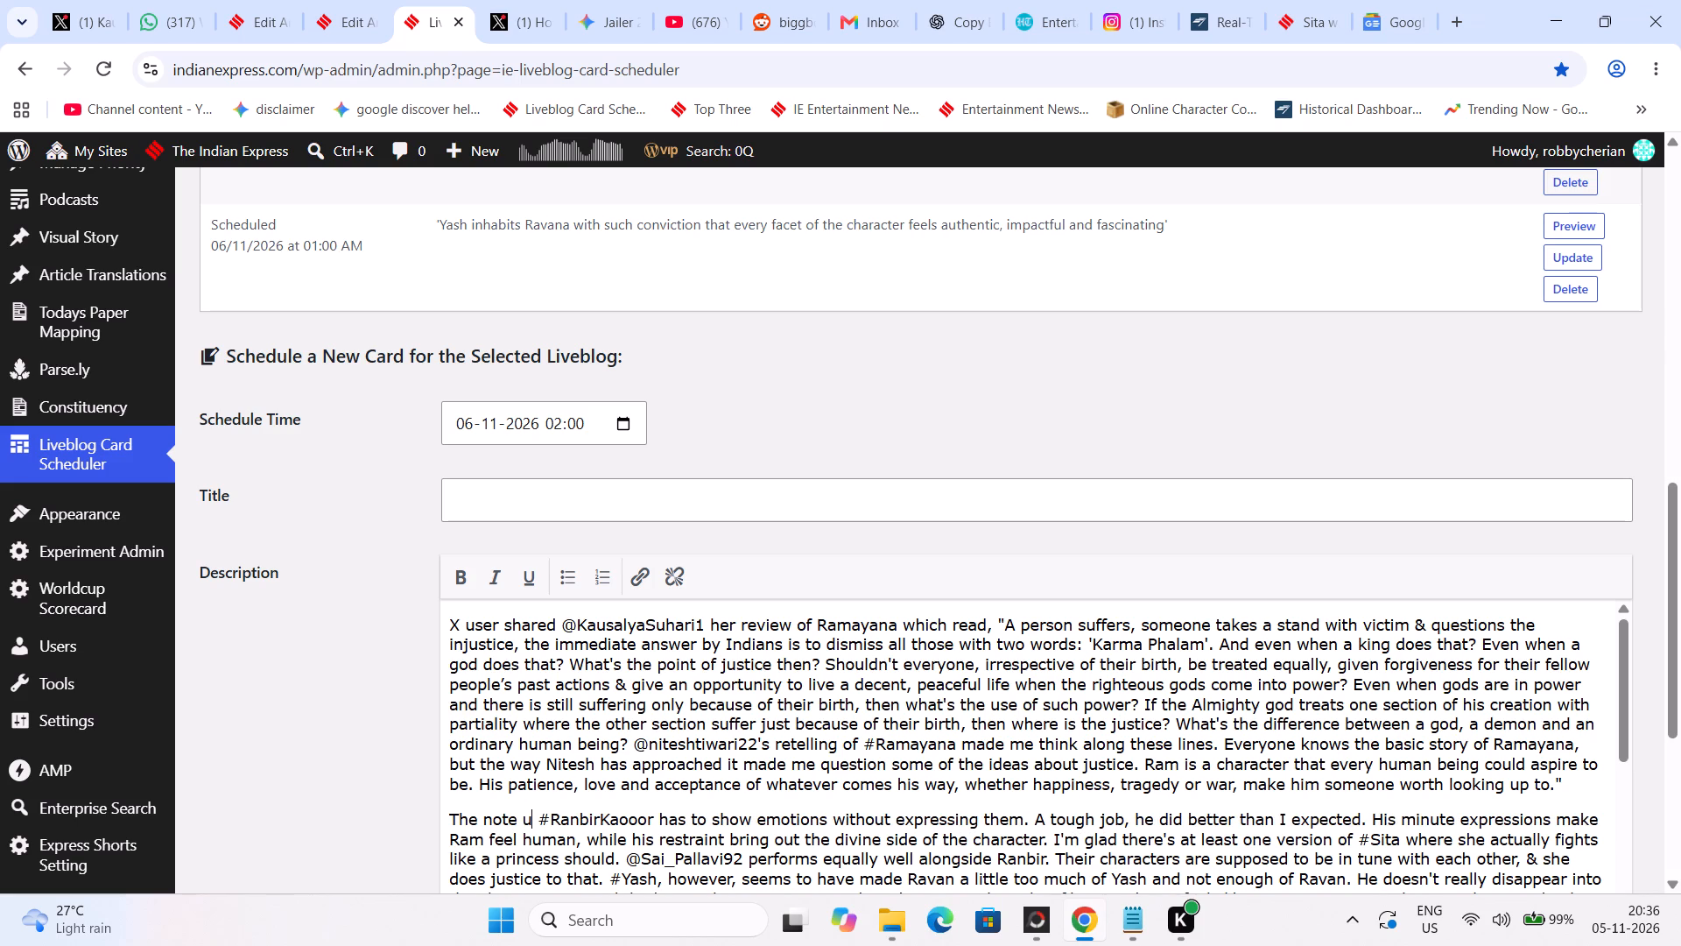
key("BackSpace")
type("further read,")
Open a quotation directly before "#RanbirKaooor", keeping a single space after "The note further read,".
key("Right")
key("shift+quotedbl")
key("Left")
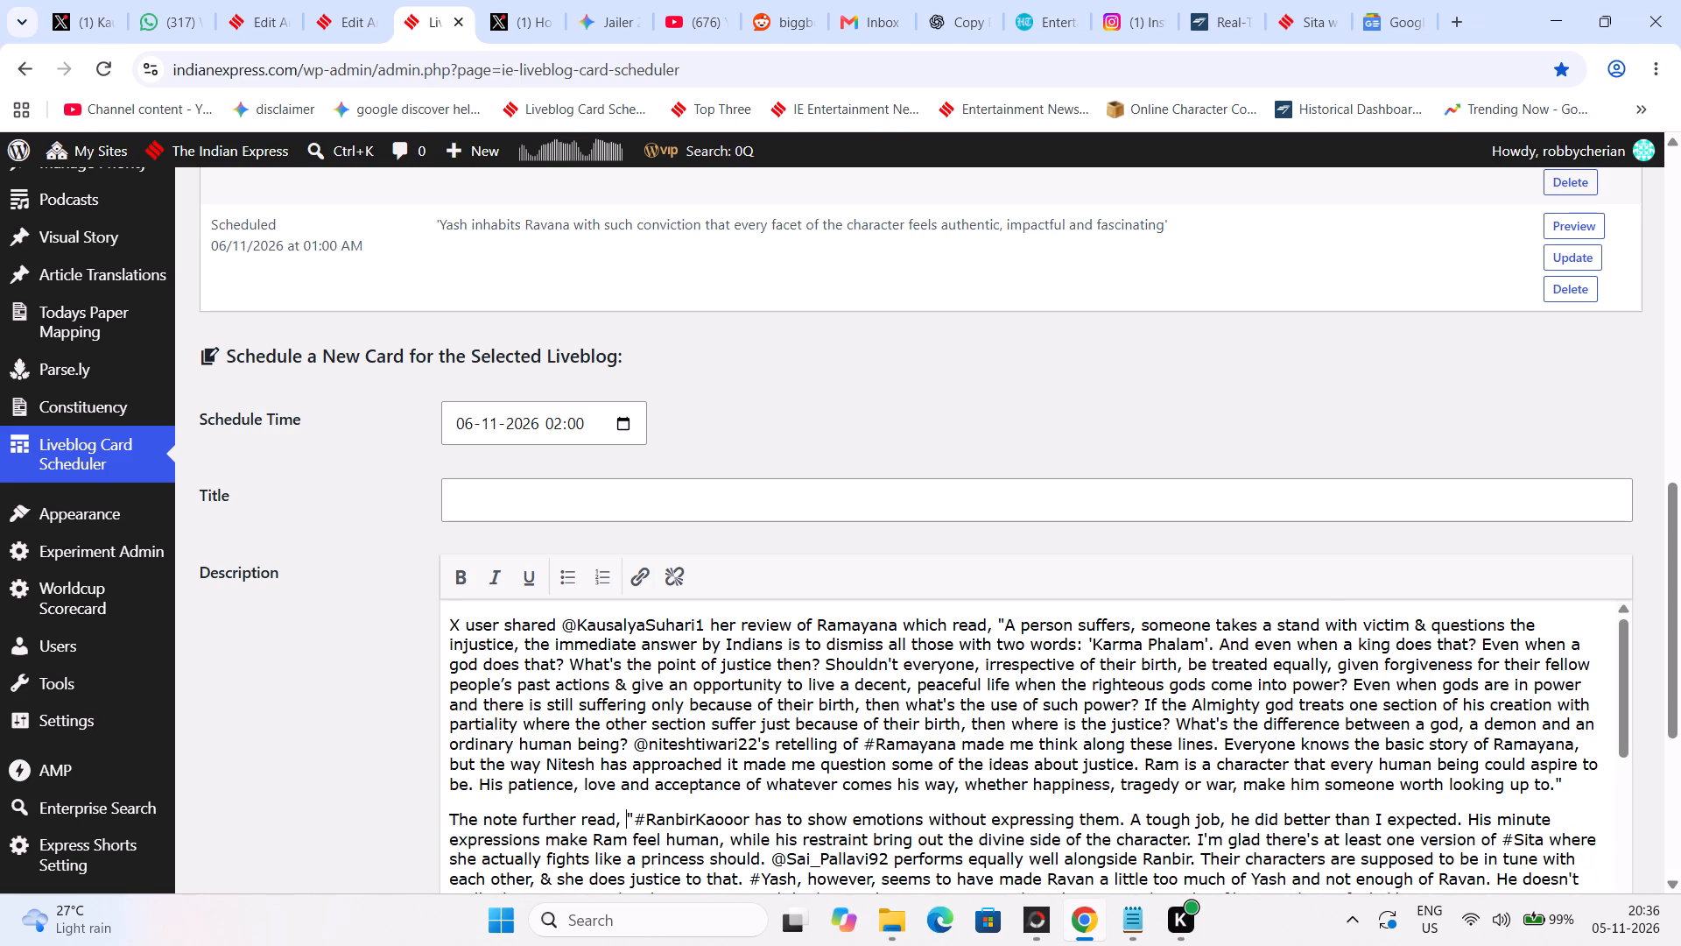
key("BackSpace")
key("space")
Look through the second quoted paragraph down to the end of the description to check its text and closing quote.
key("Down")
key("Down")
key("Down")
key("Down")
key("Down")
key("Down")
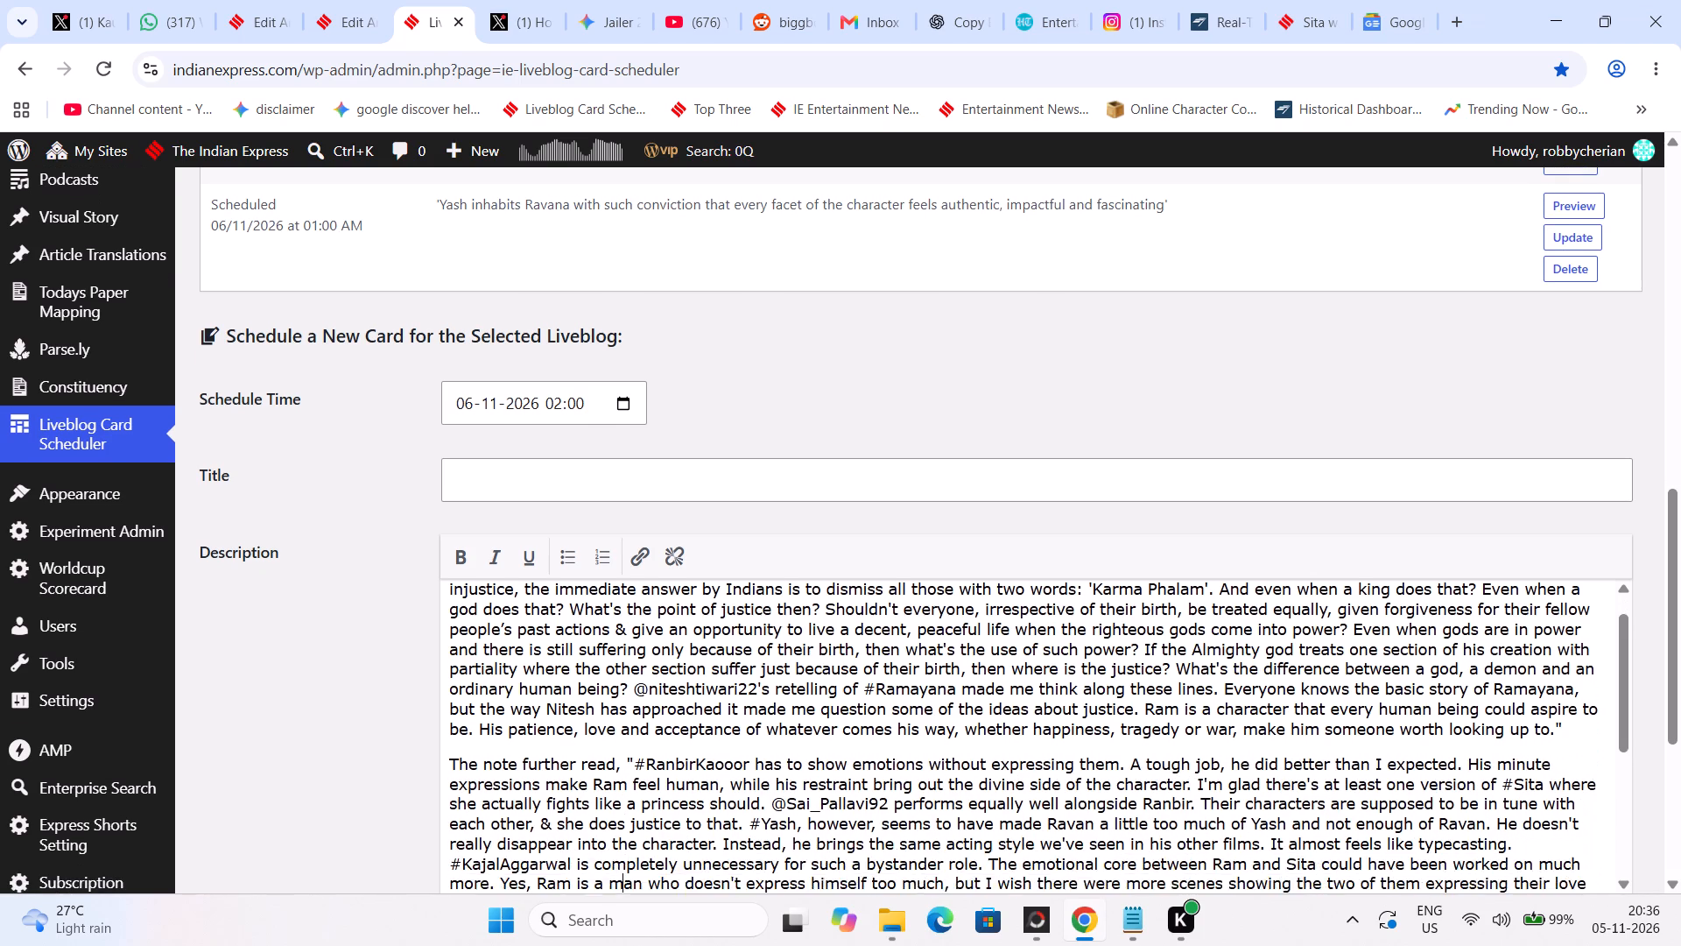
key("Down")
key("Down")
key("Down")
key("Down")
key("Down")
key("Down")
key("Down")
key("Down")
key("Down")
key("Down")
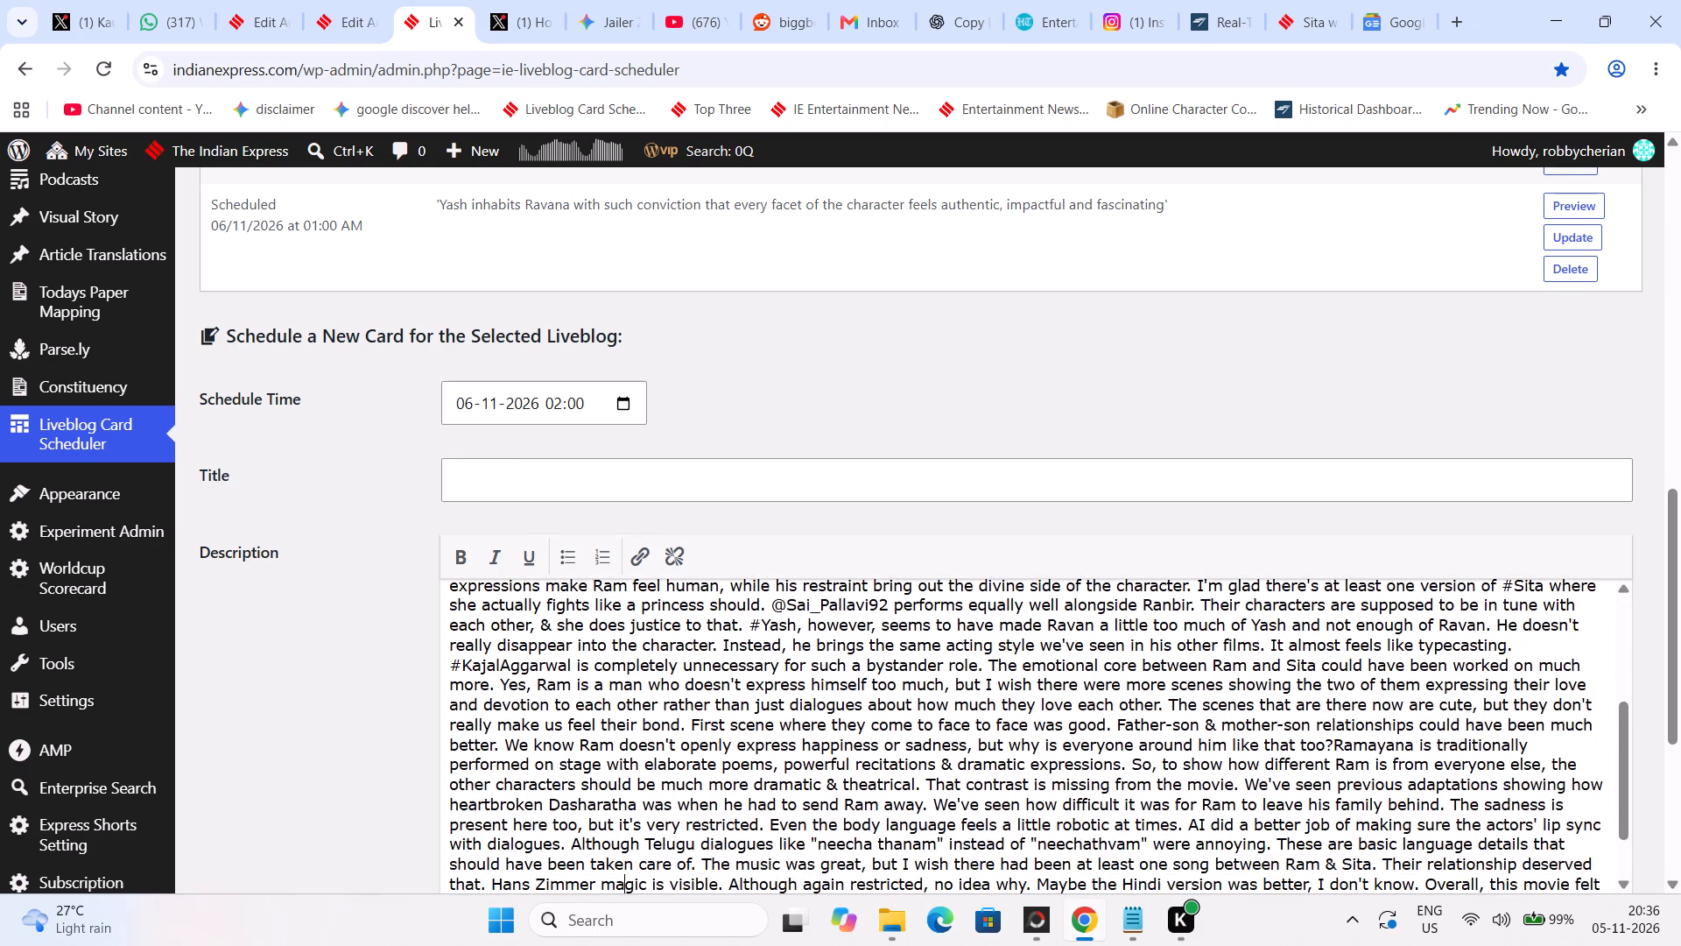
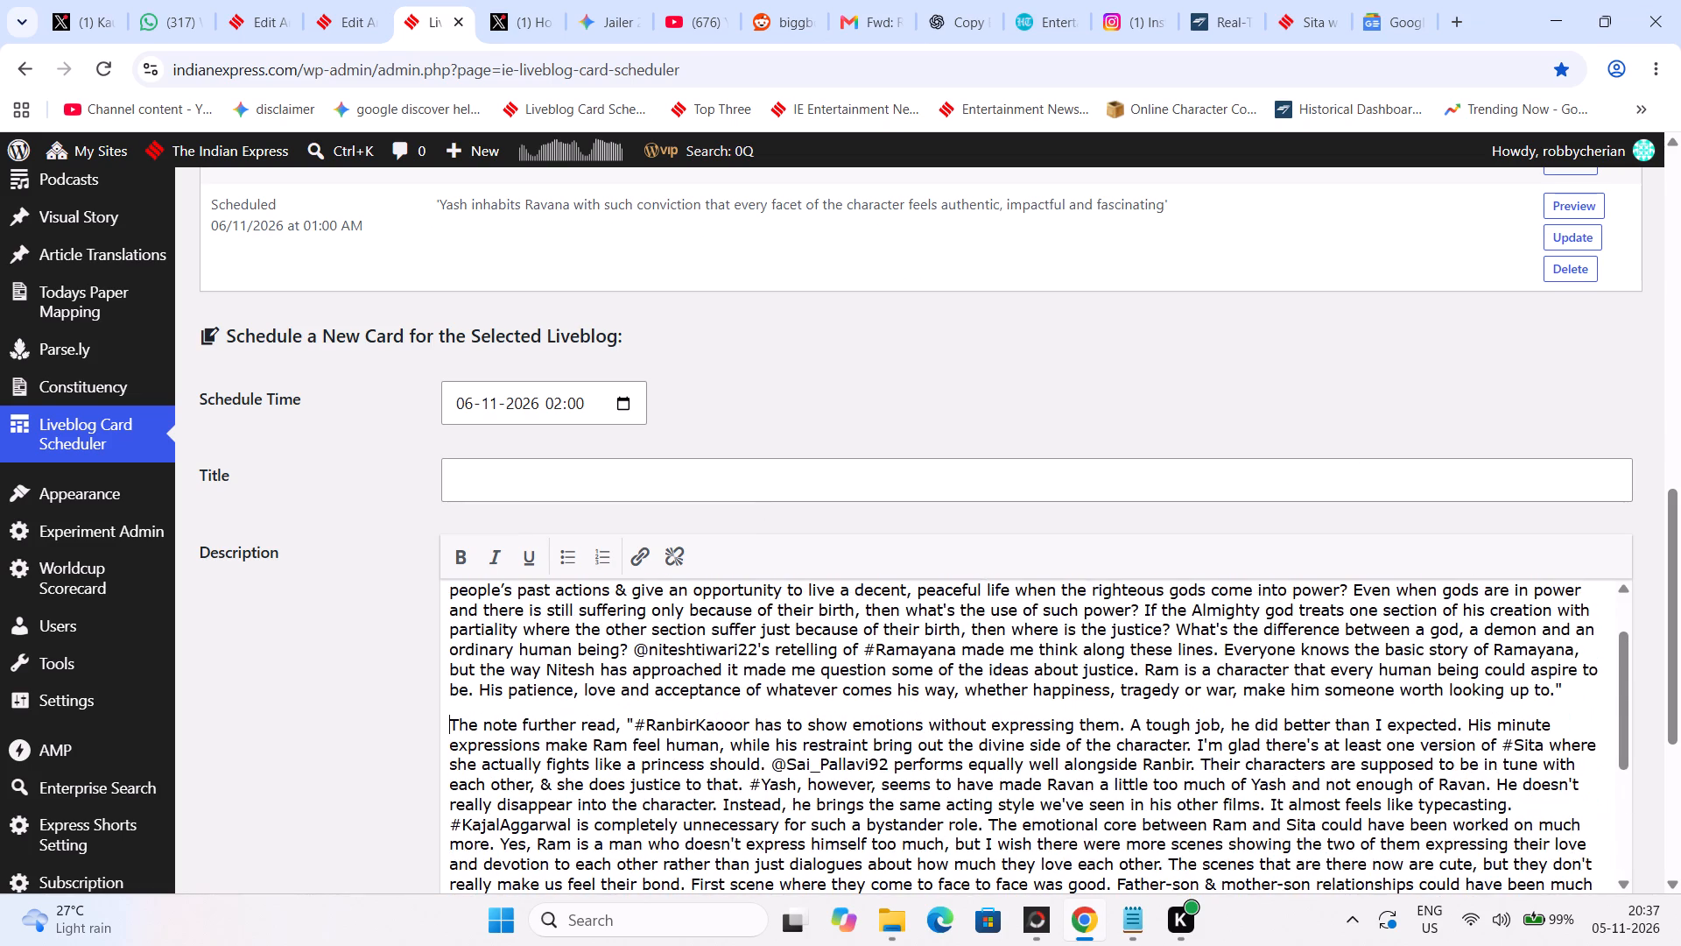
scroll(850, 640, "down", 1)
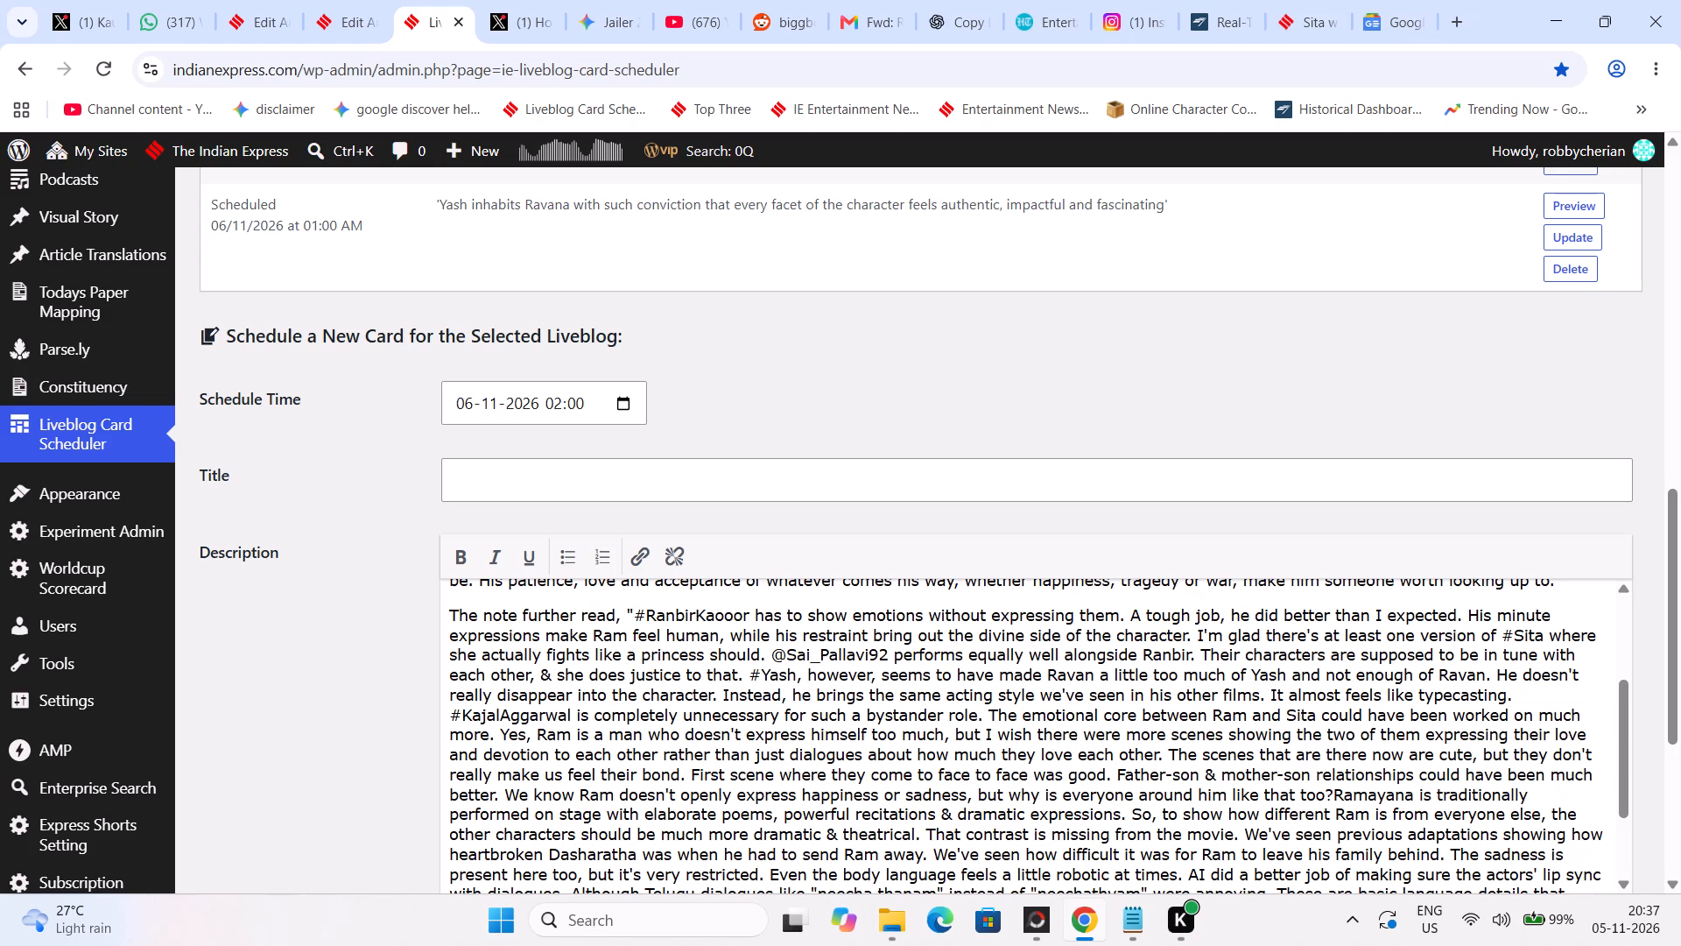
scroll(862, 684, "down", 1)
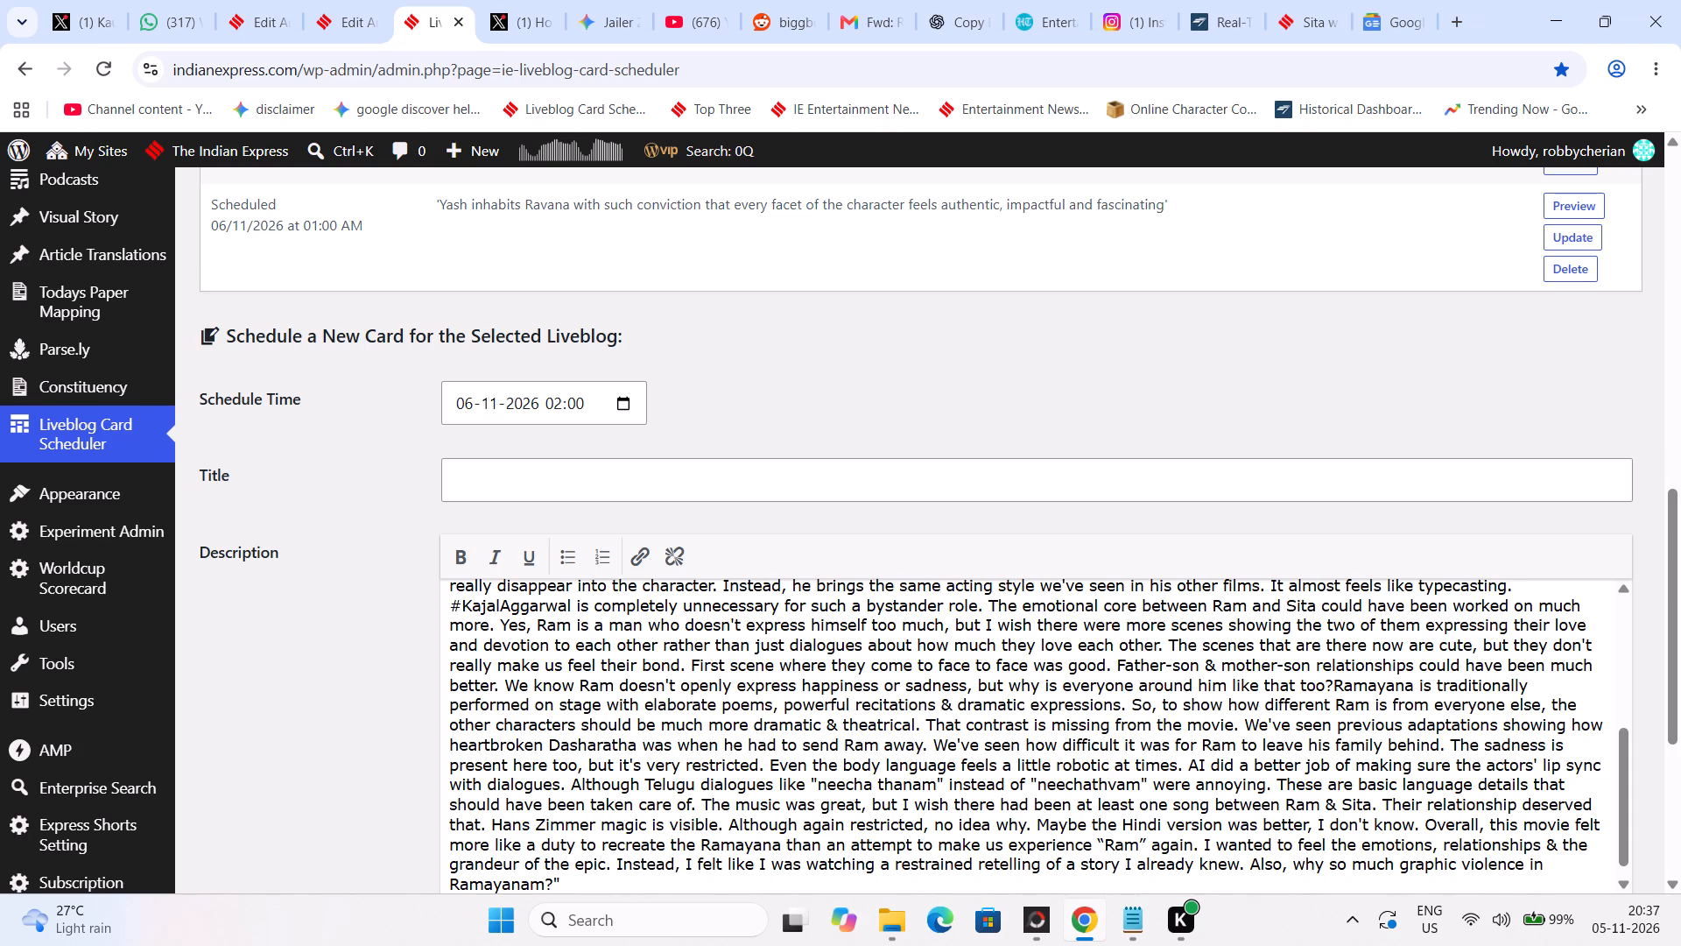
Close the quote after "I don't know." and start a new paragraph before "Overall", introducing it with: The user concluded, ".
left_click(1419, 824)
key("shift+quotedbl")
key("Delete")
type("use c")
key("BackSpace")
key("BackSpace")
type("r concluded, \"")
Look over the quoted paragraphs of the description, from the closing paragraph back to the opening and down through the middle one.
key("Down")
key("Down")
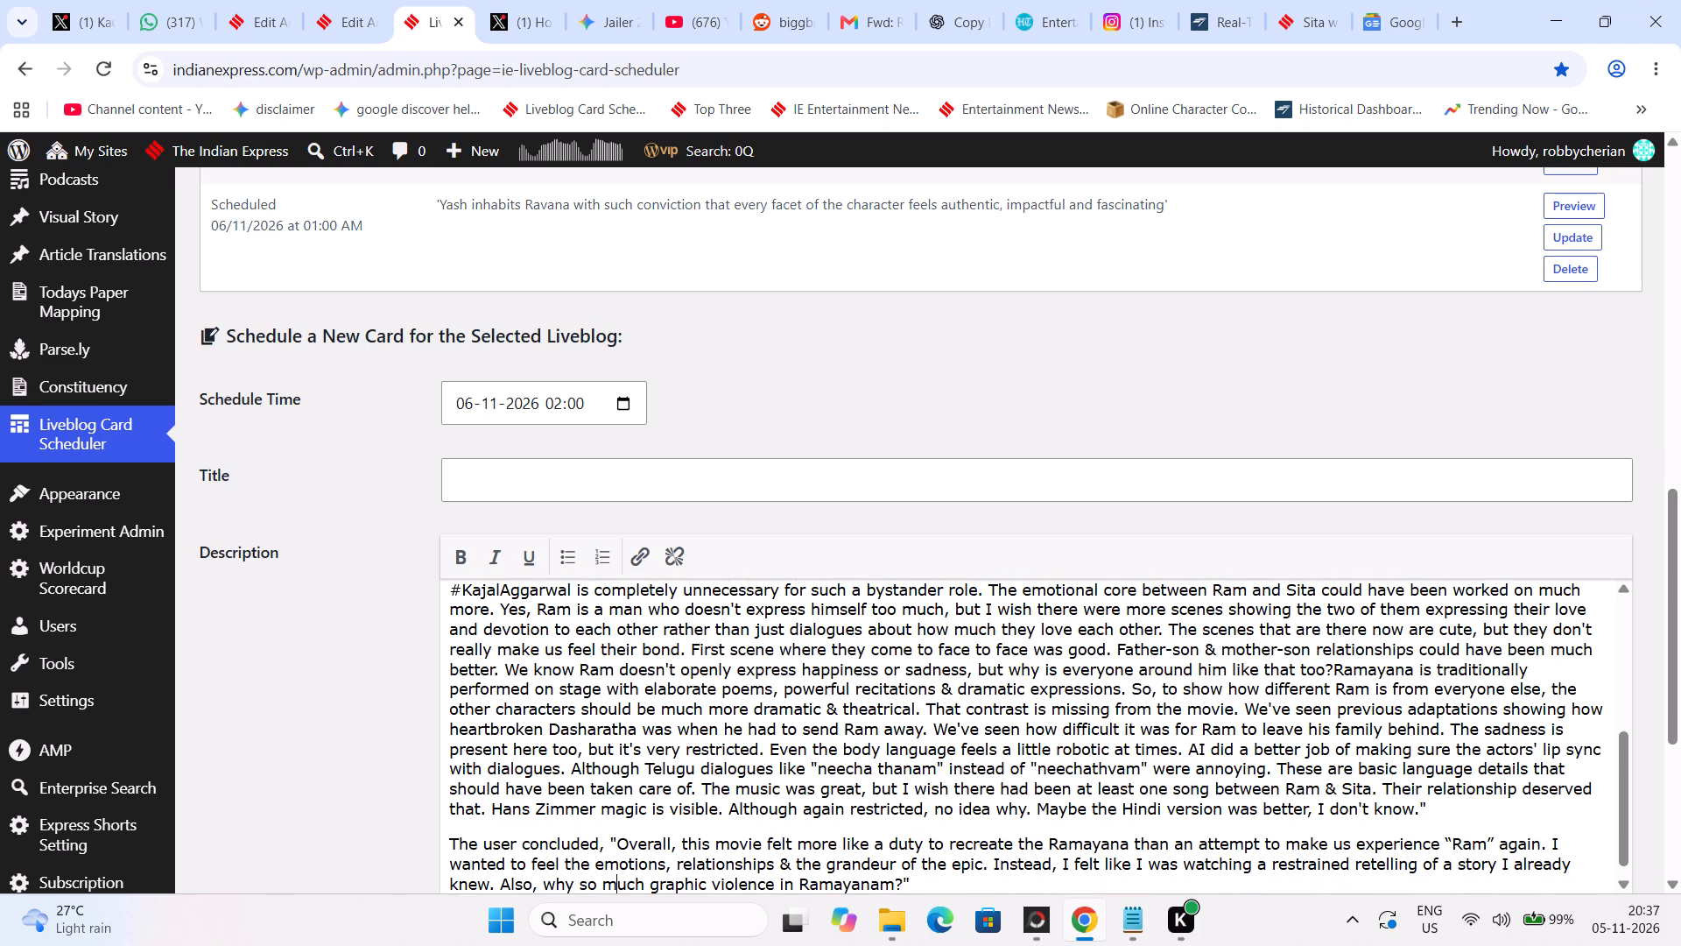
key("Down")
key("Down")
scroll(1446, 792, "up", 3)
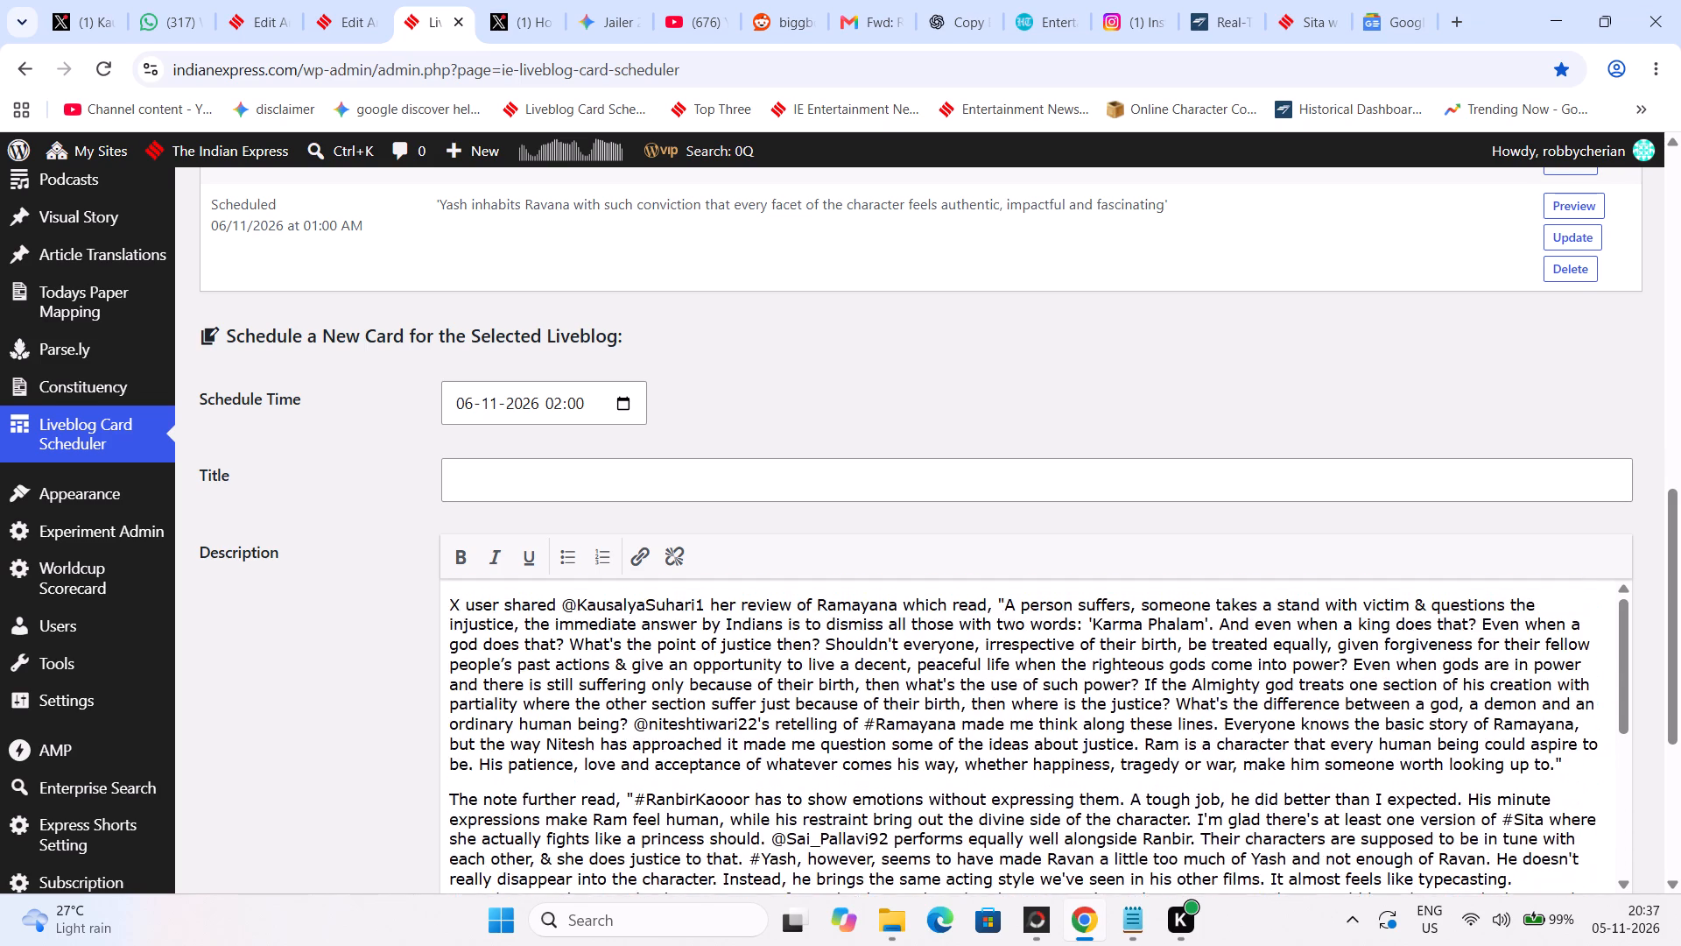
scroll(1446, 787, "down", 2)
scroll(1446, 787, "up", 3)
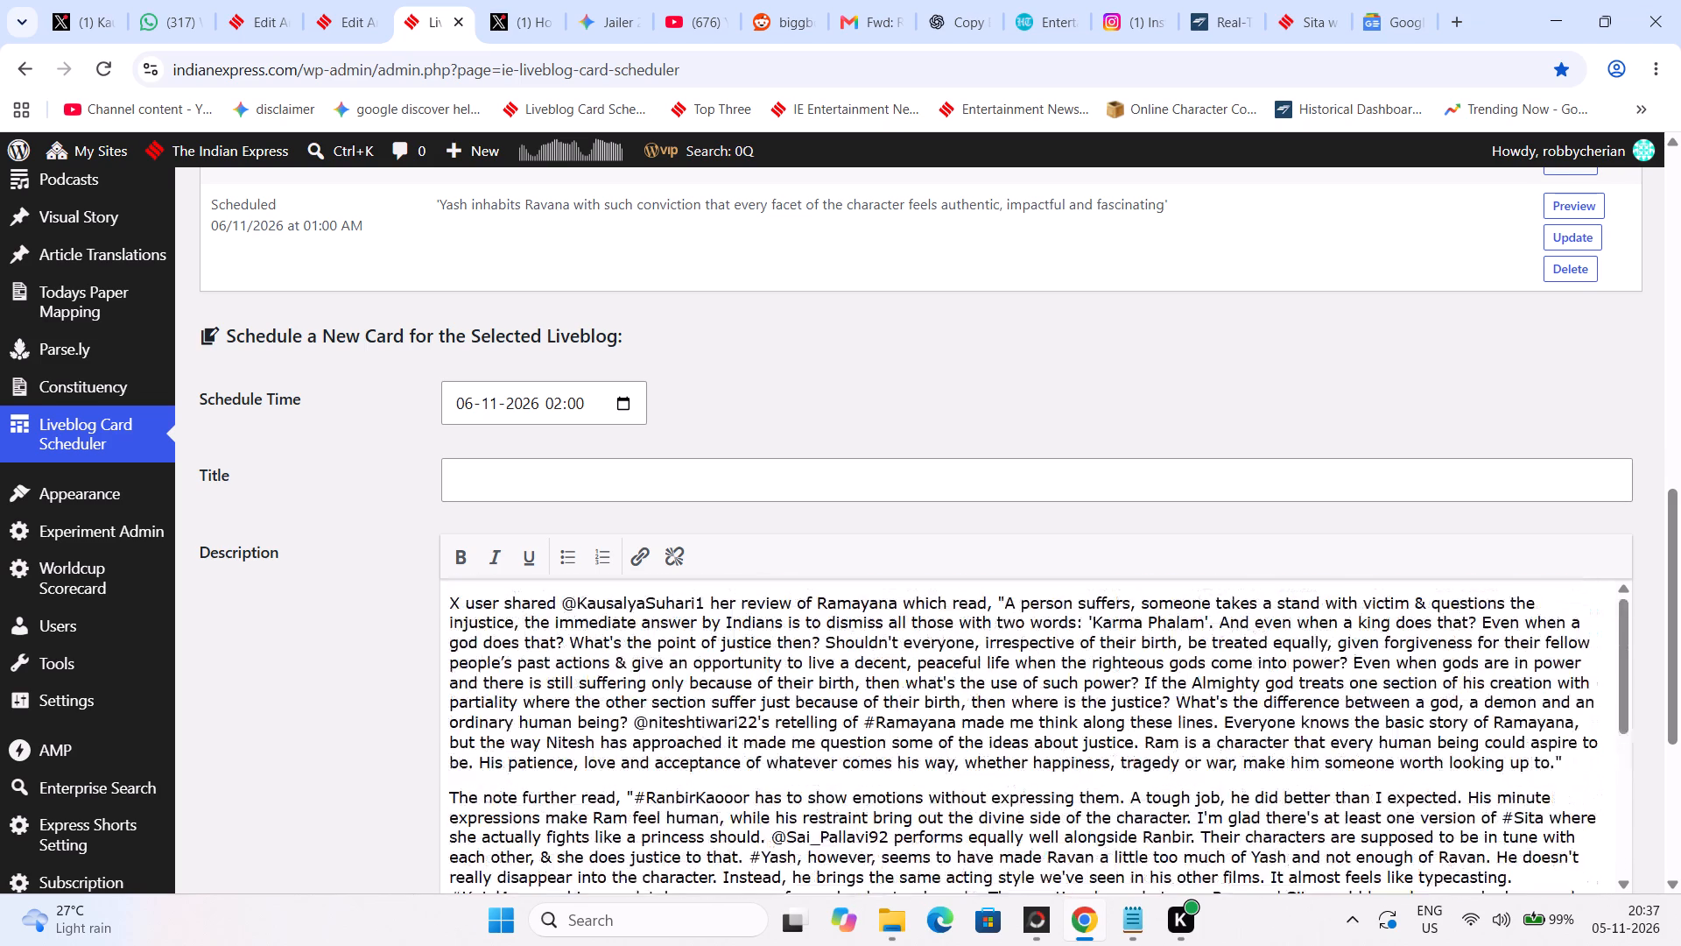
scroll(1446, 787, "down", 2)
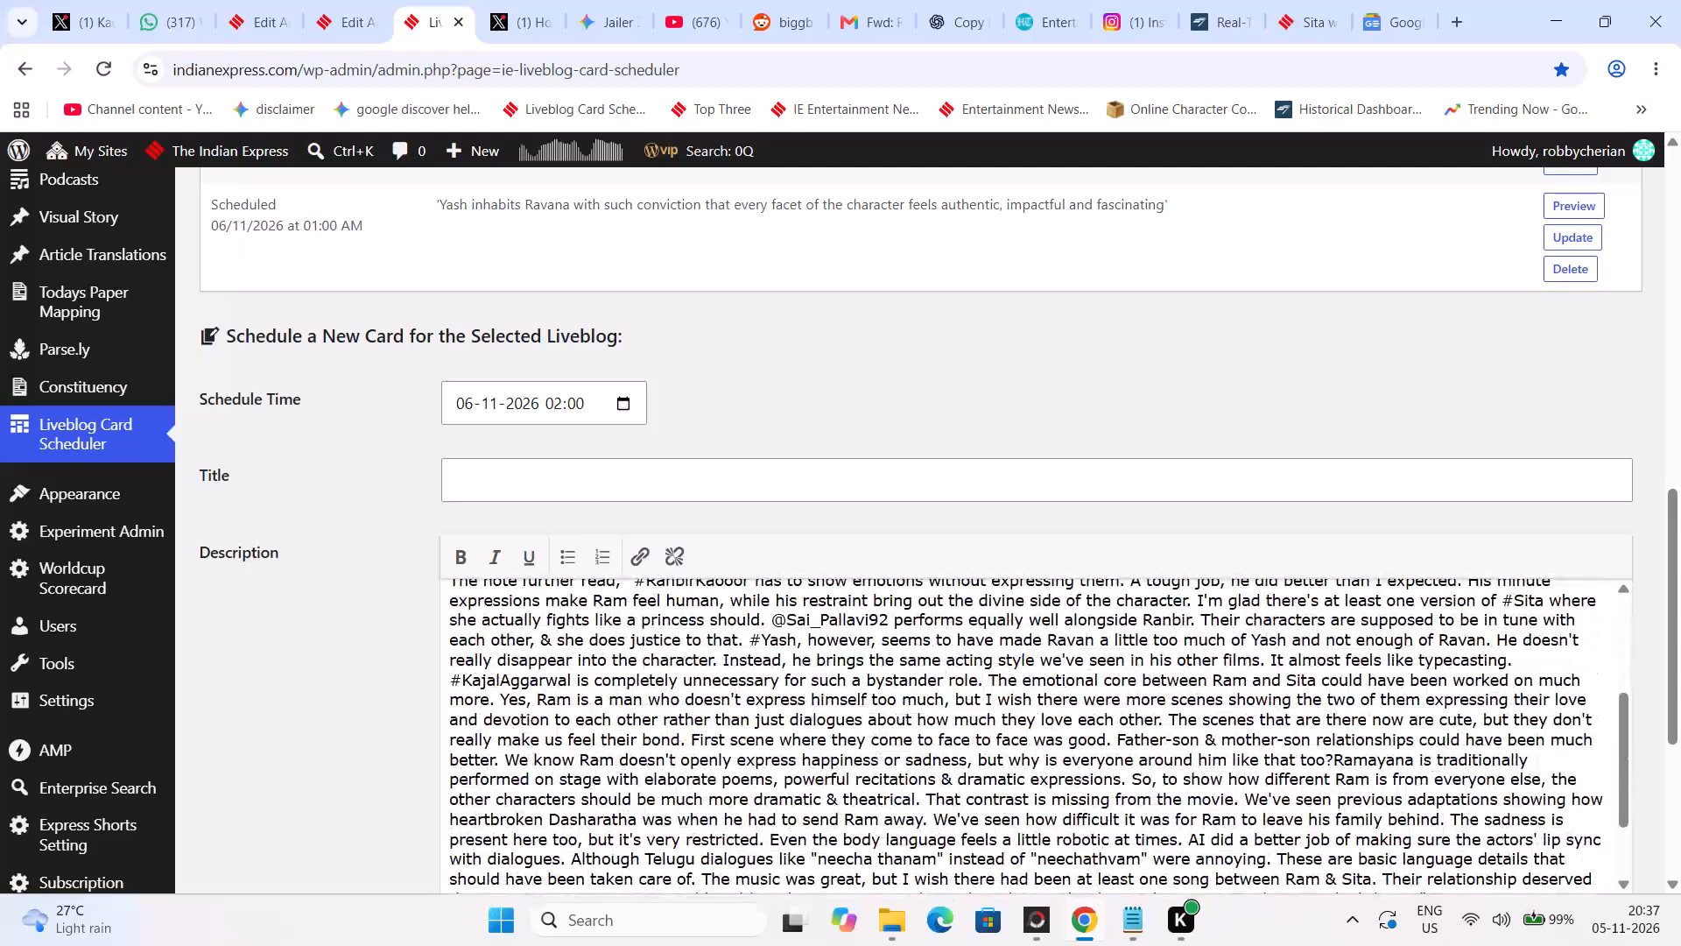
Replace the double quotation marks around "Ram" in the description's concluding paragraph with single quotation marks.
scroll(1446, 787, "down", 3)
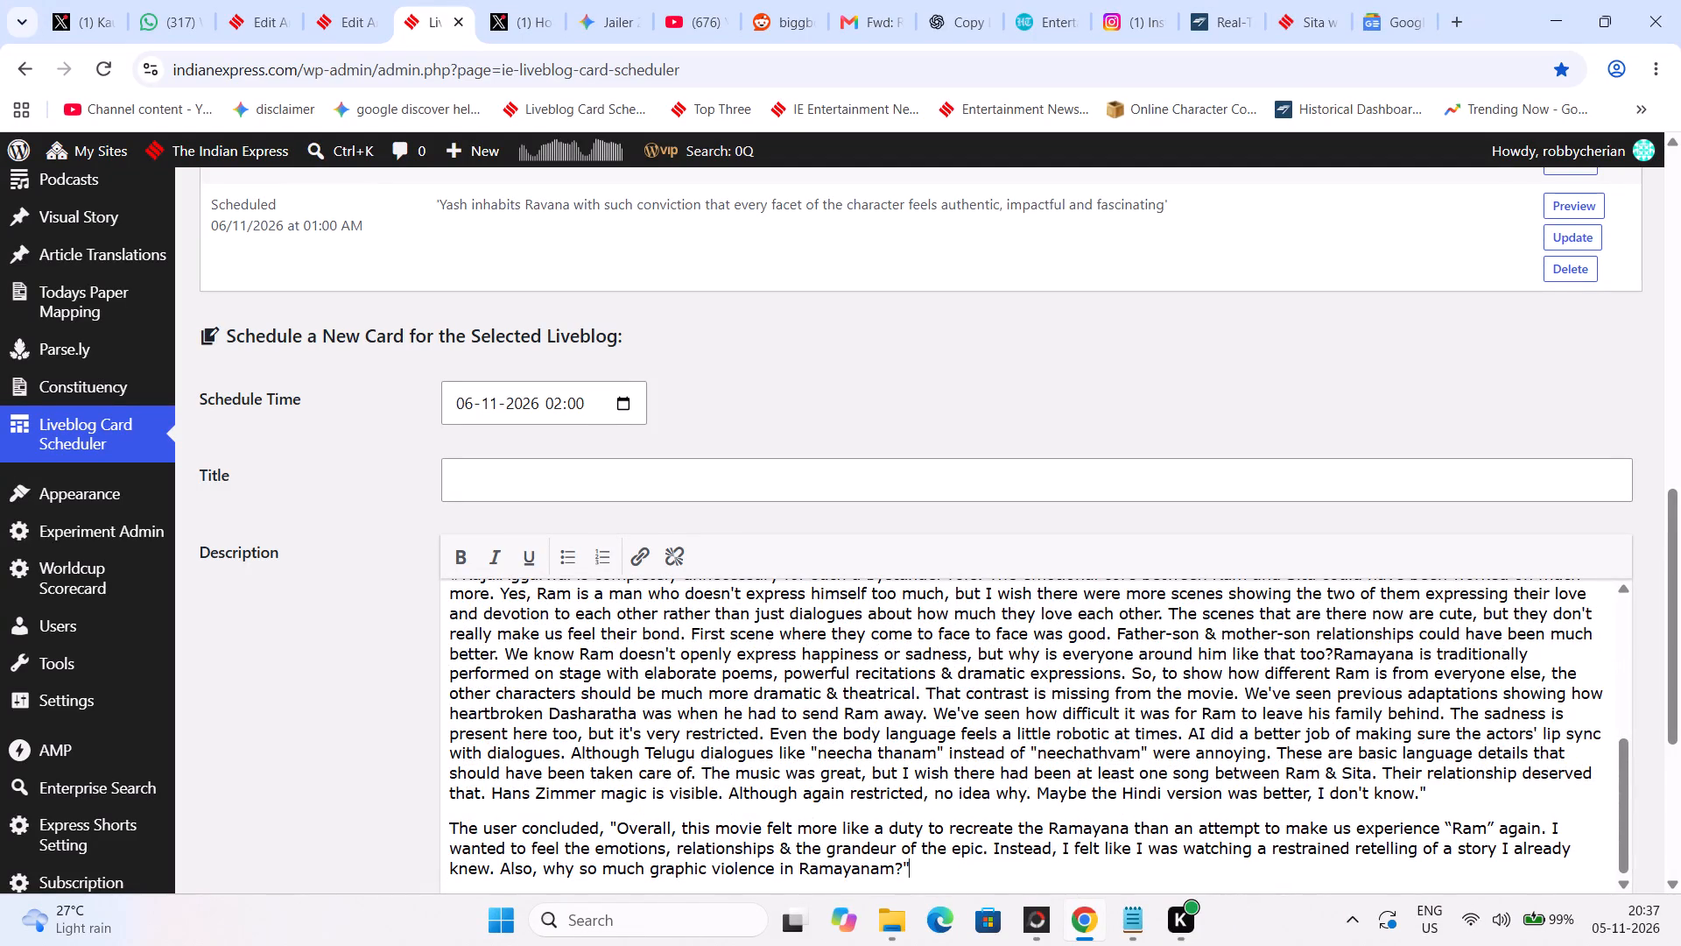
scroll(1143, 836, "down", 1)
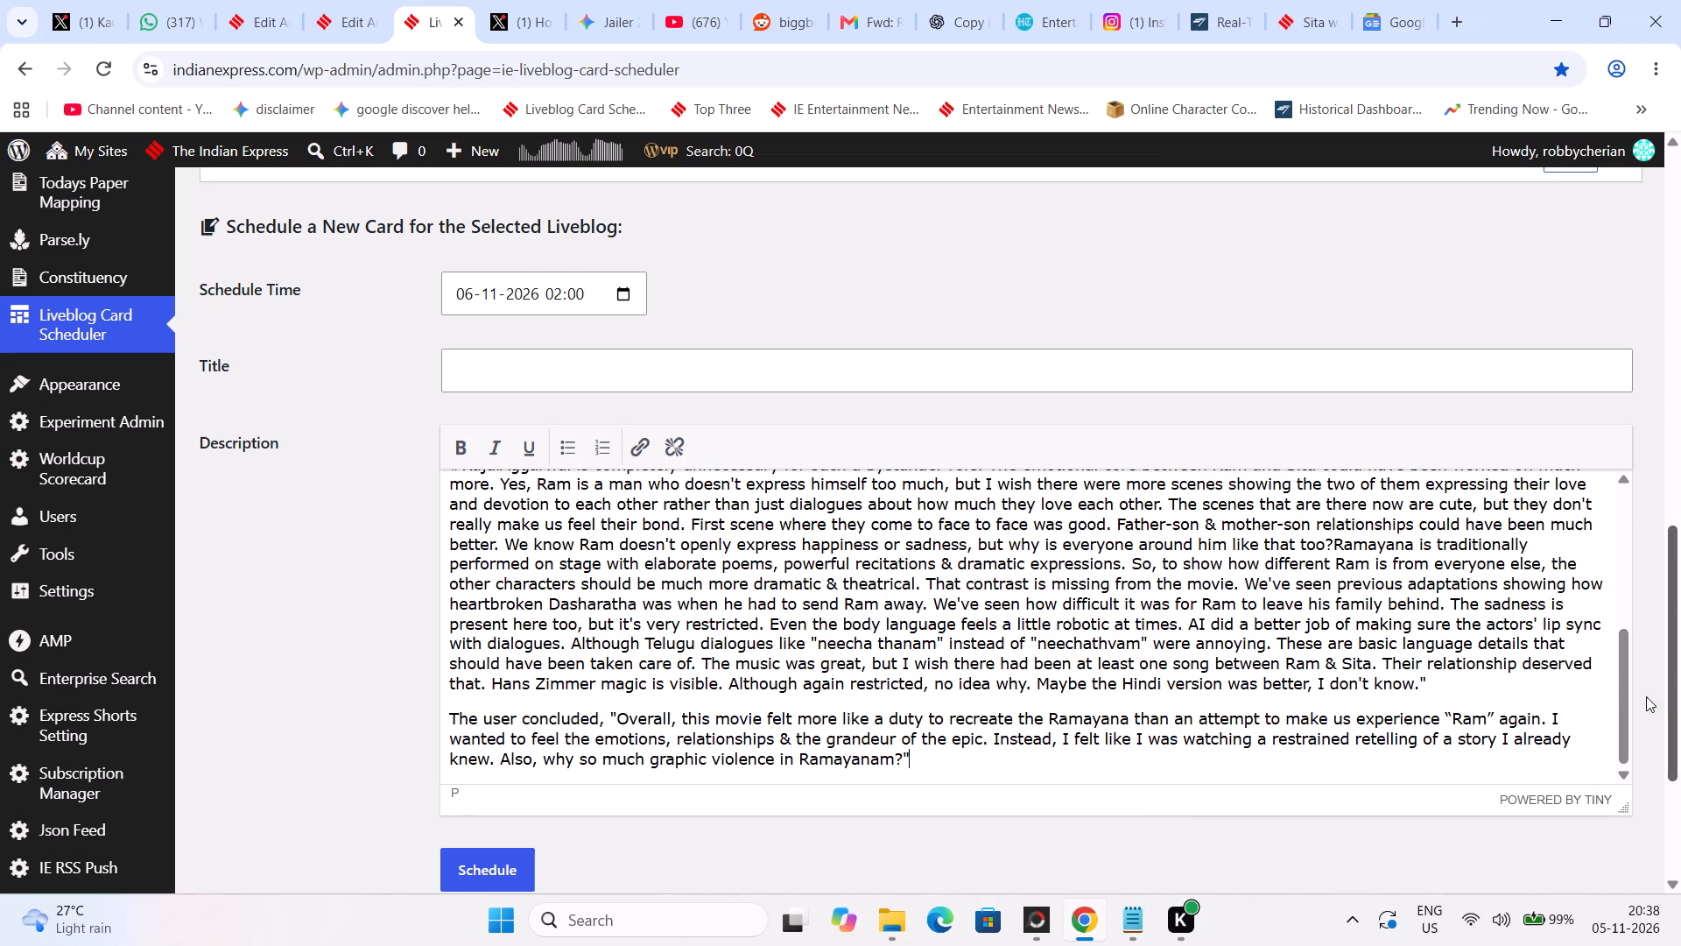
left_click(1451, 725)
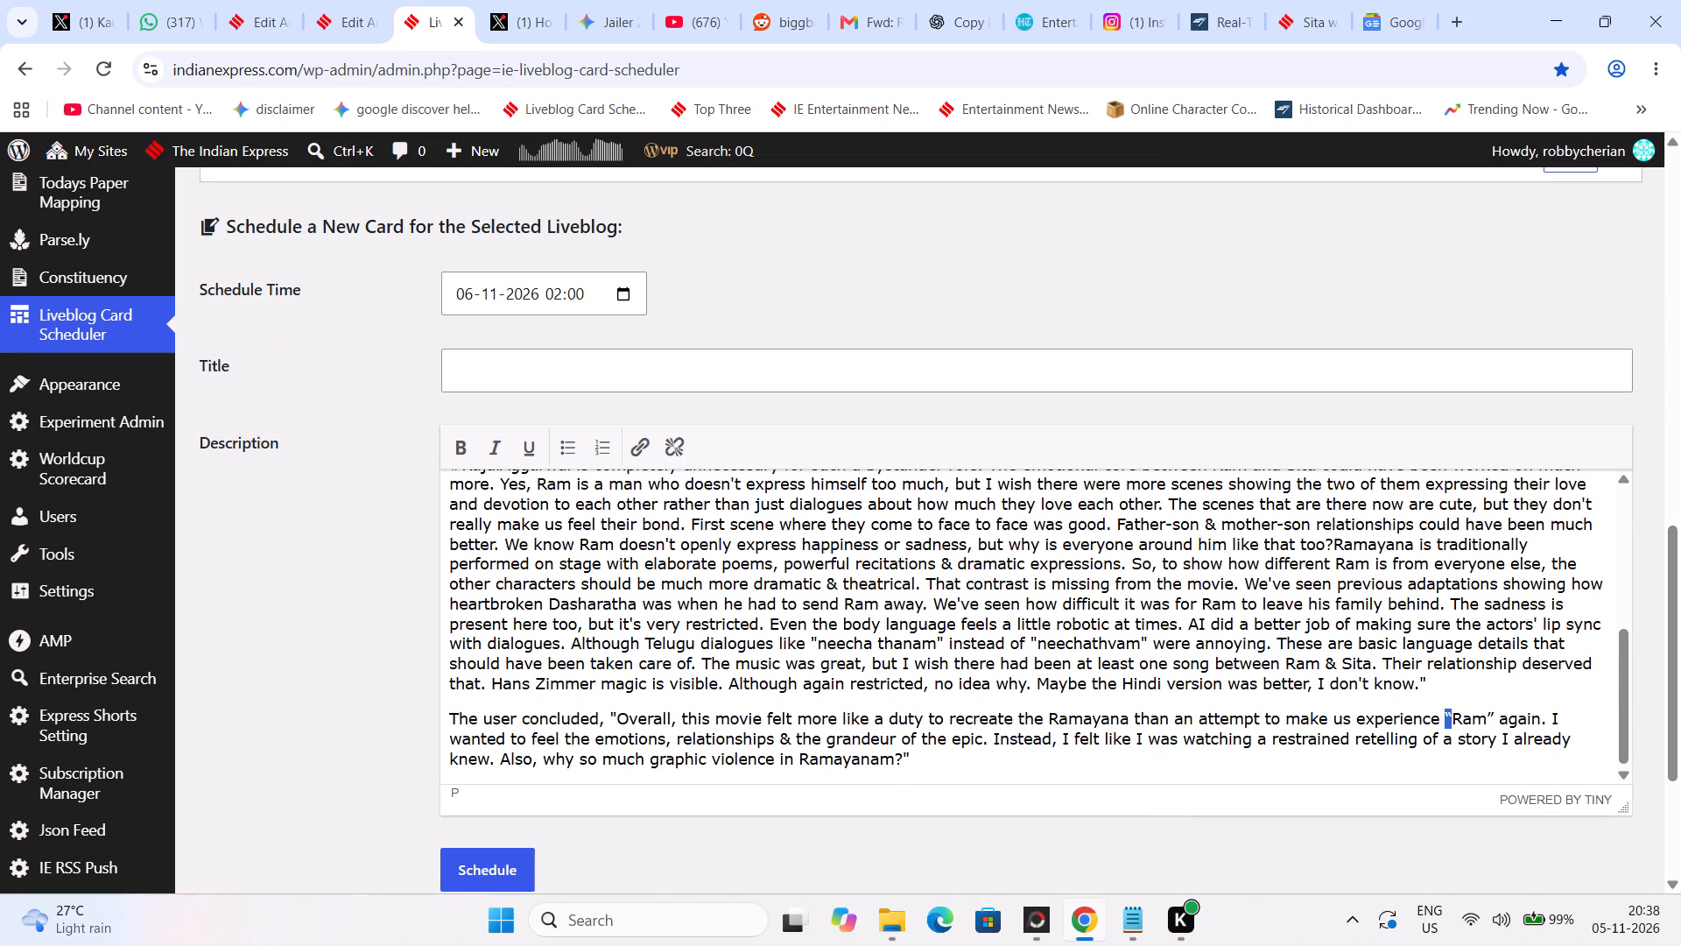
key("apostrophe")
key("Right")
key("Right")
key("Right")
key("Right")
key("Right")
key("Left")
key("BackSpace")
key("apostrophe")
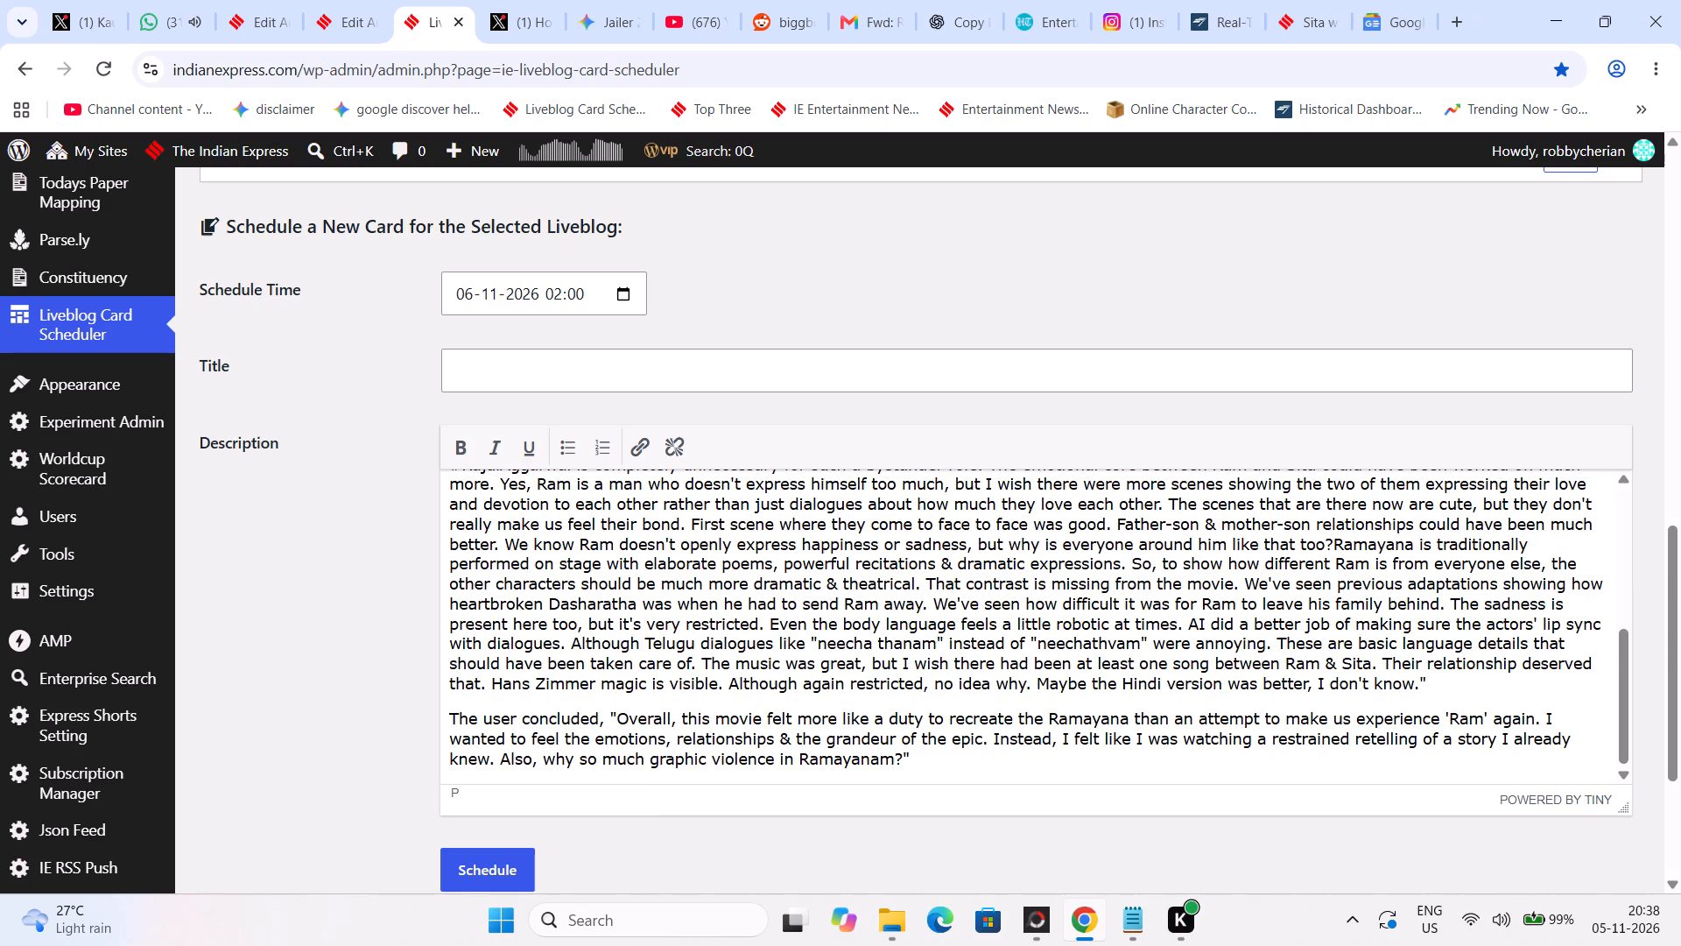
Copy "I felt like I was watching a restrained retelling of a story I already knew" from the description into the title, ending with a single quote.
left_click_drag(1061, 739, 1419, 738)
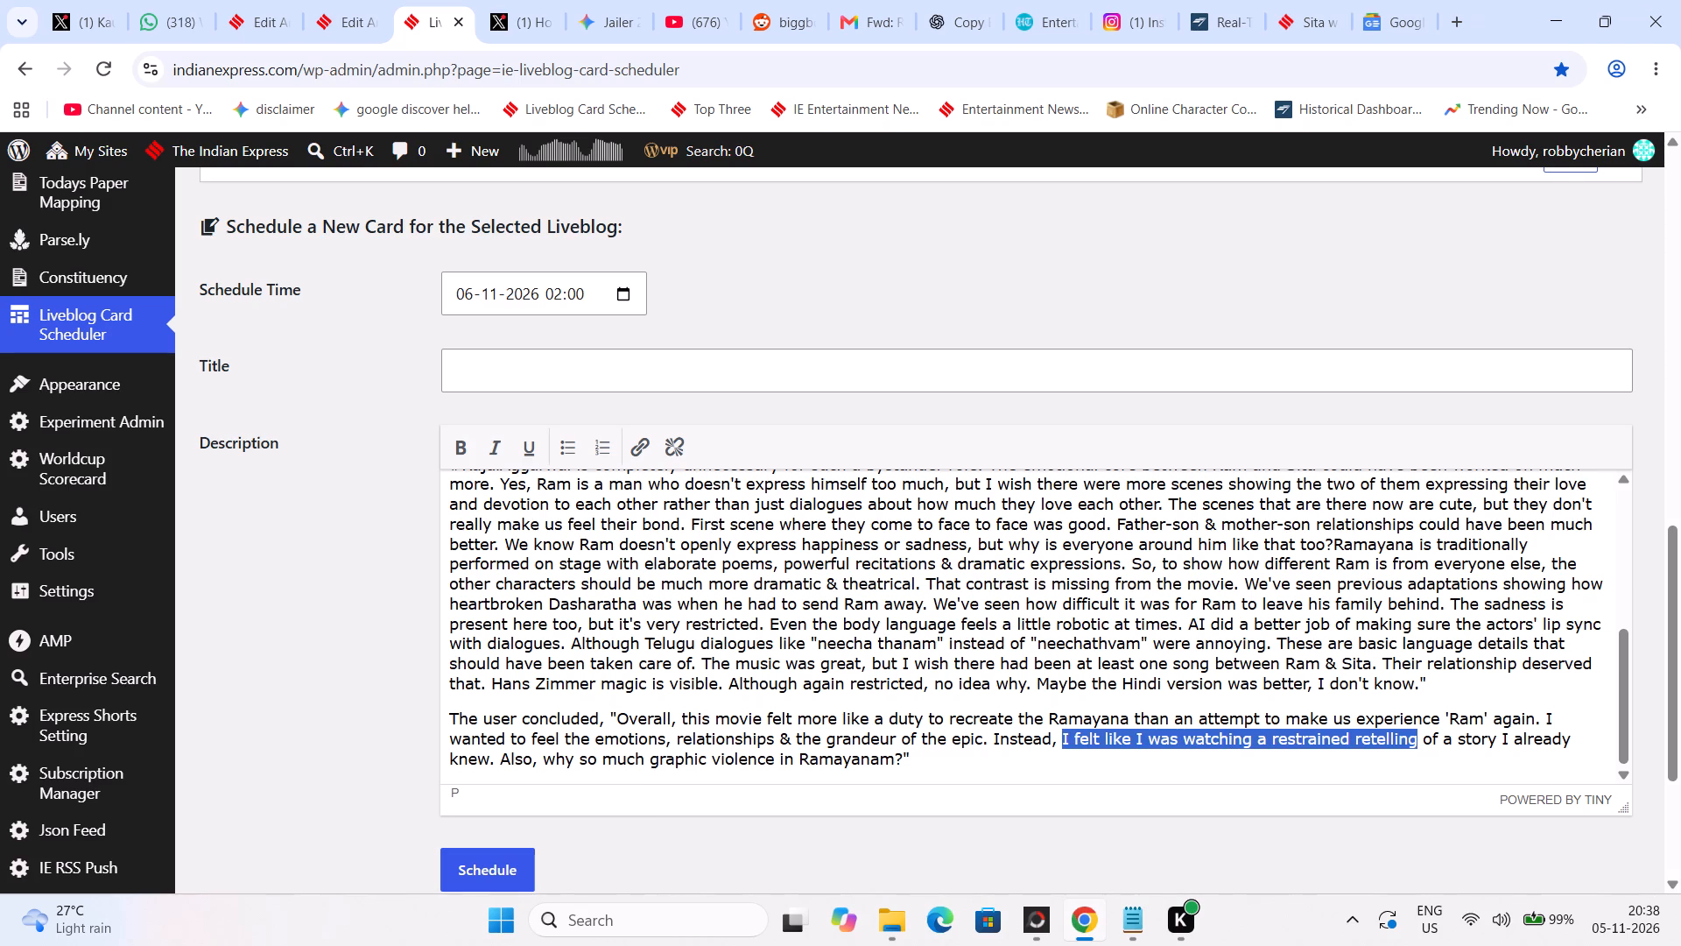
left_click_drag(1419, 738, 484, 757)
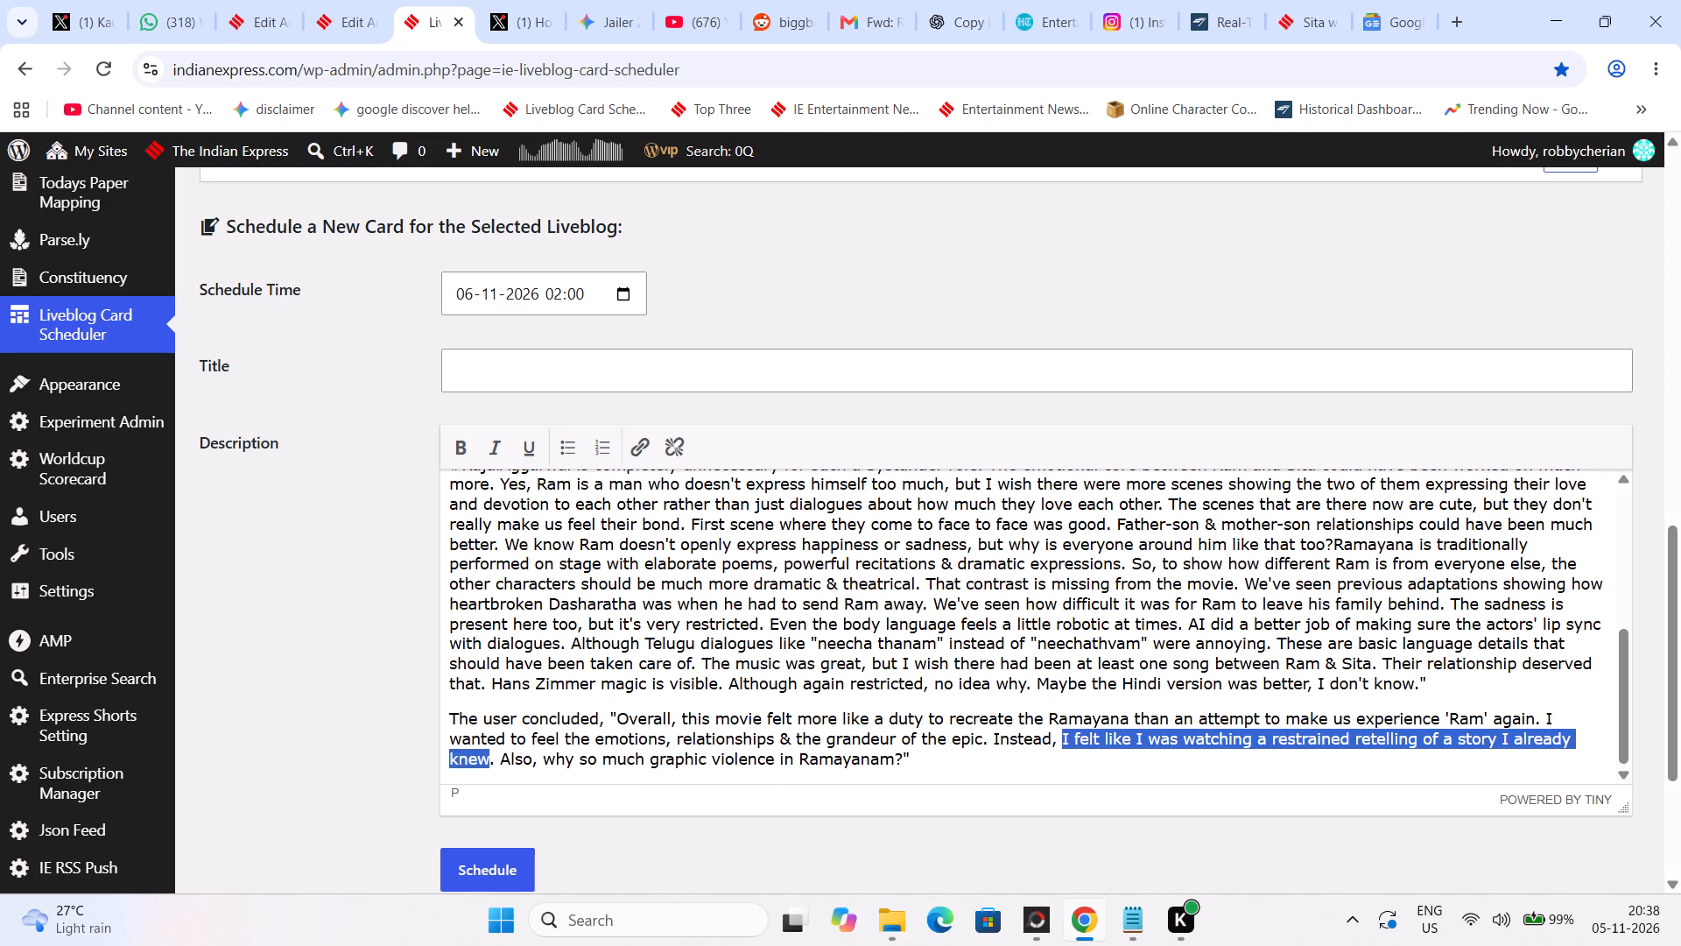
key("ctrl+c")
left_click(473, 368)
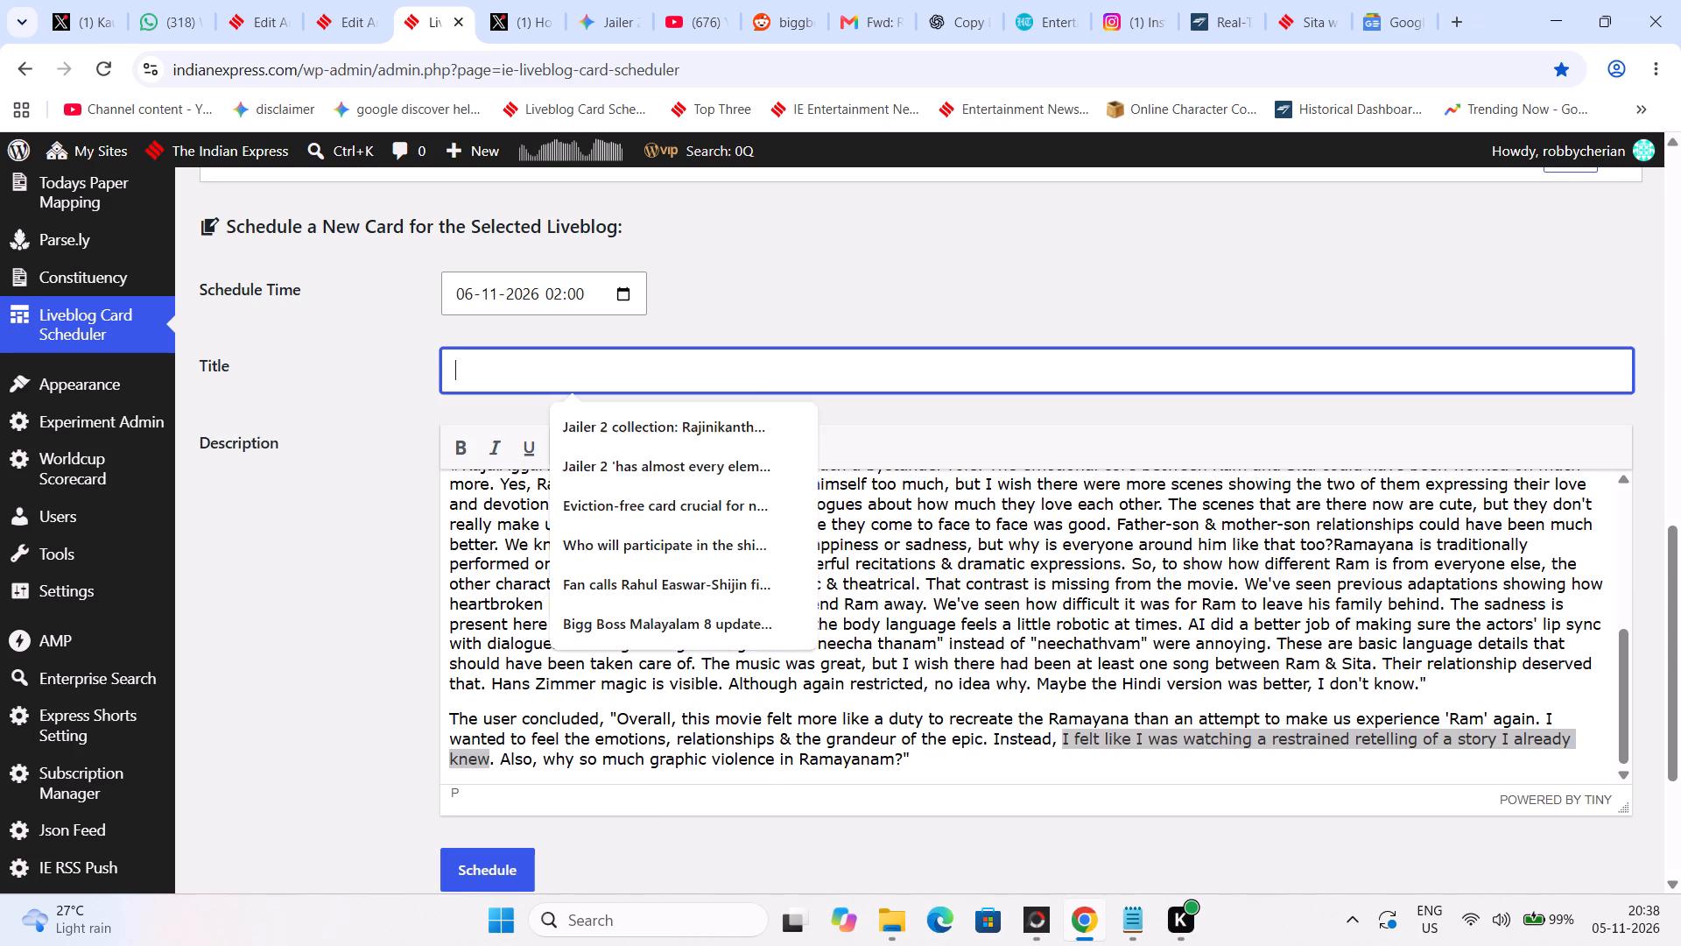
key("ctrl+v")
key("apostrophe")
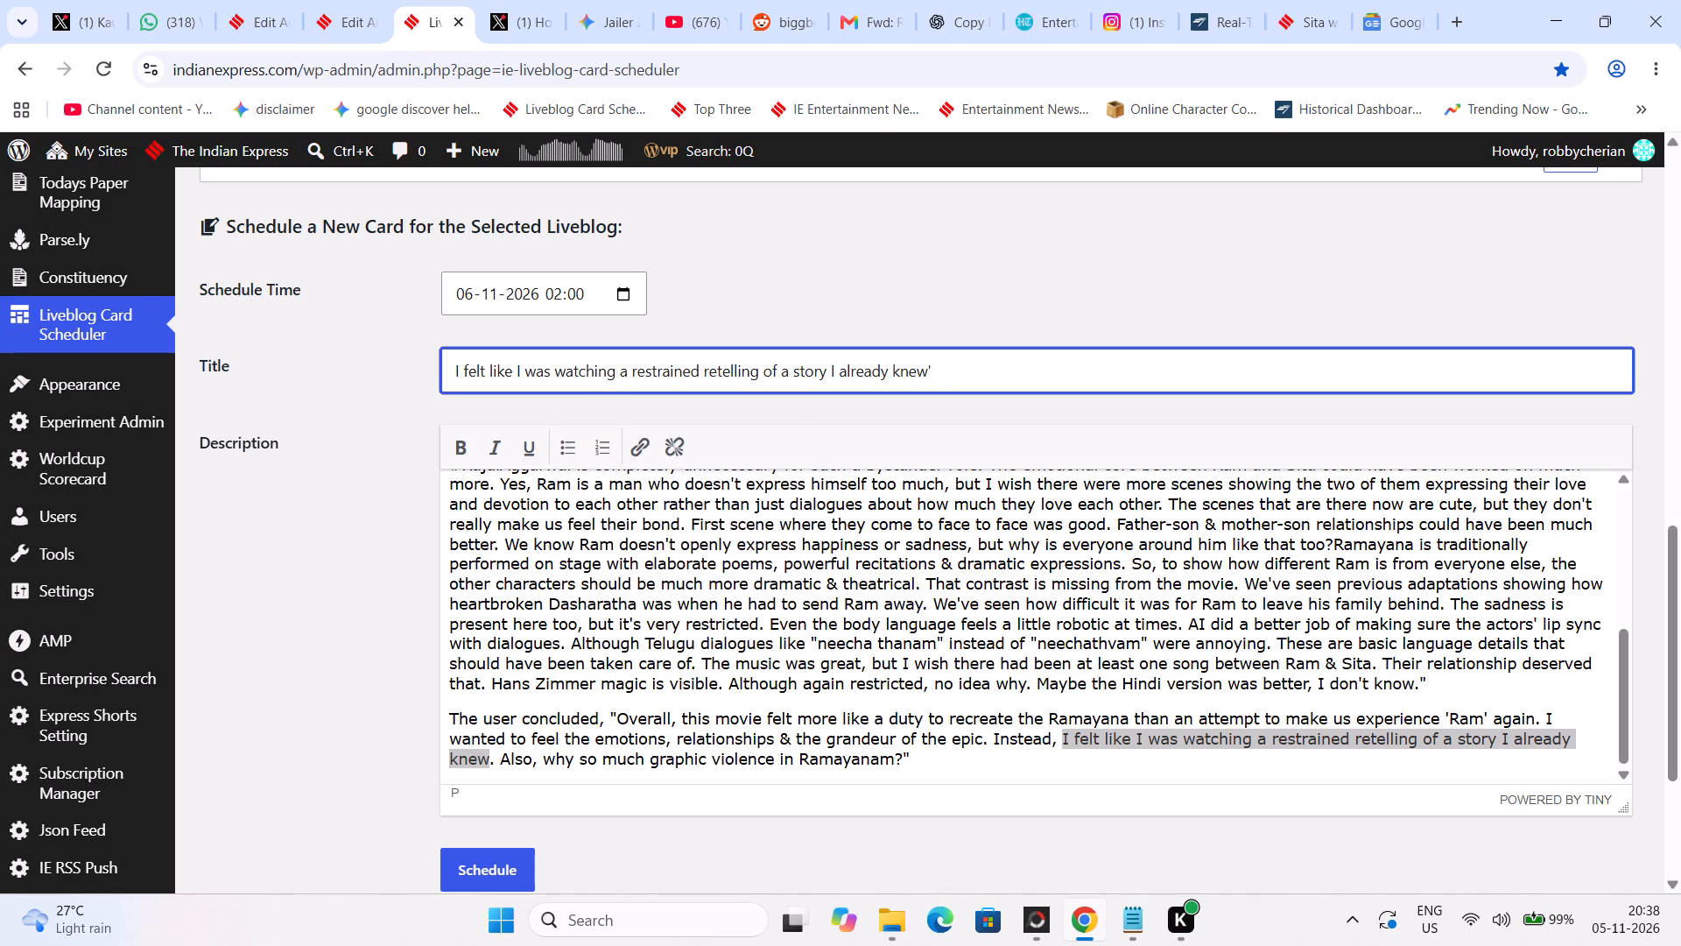
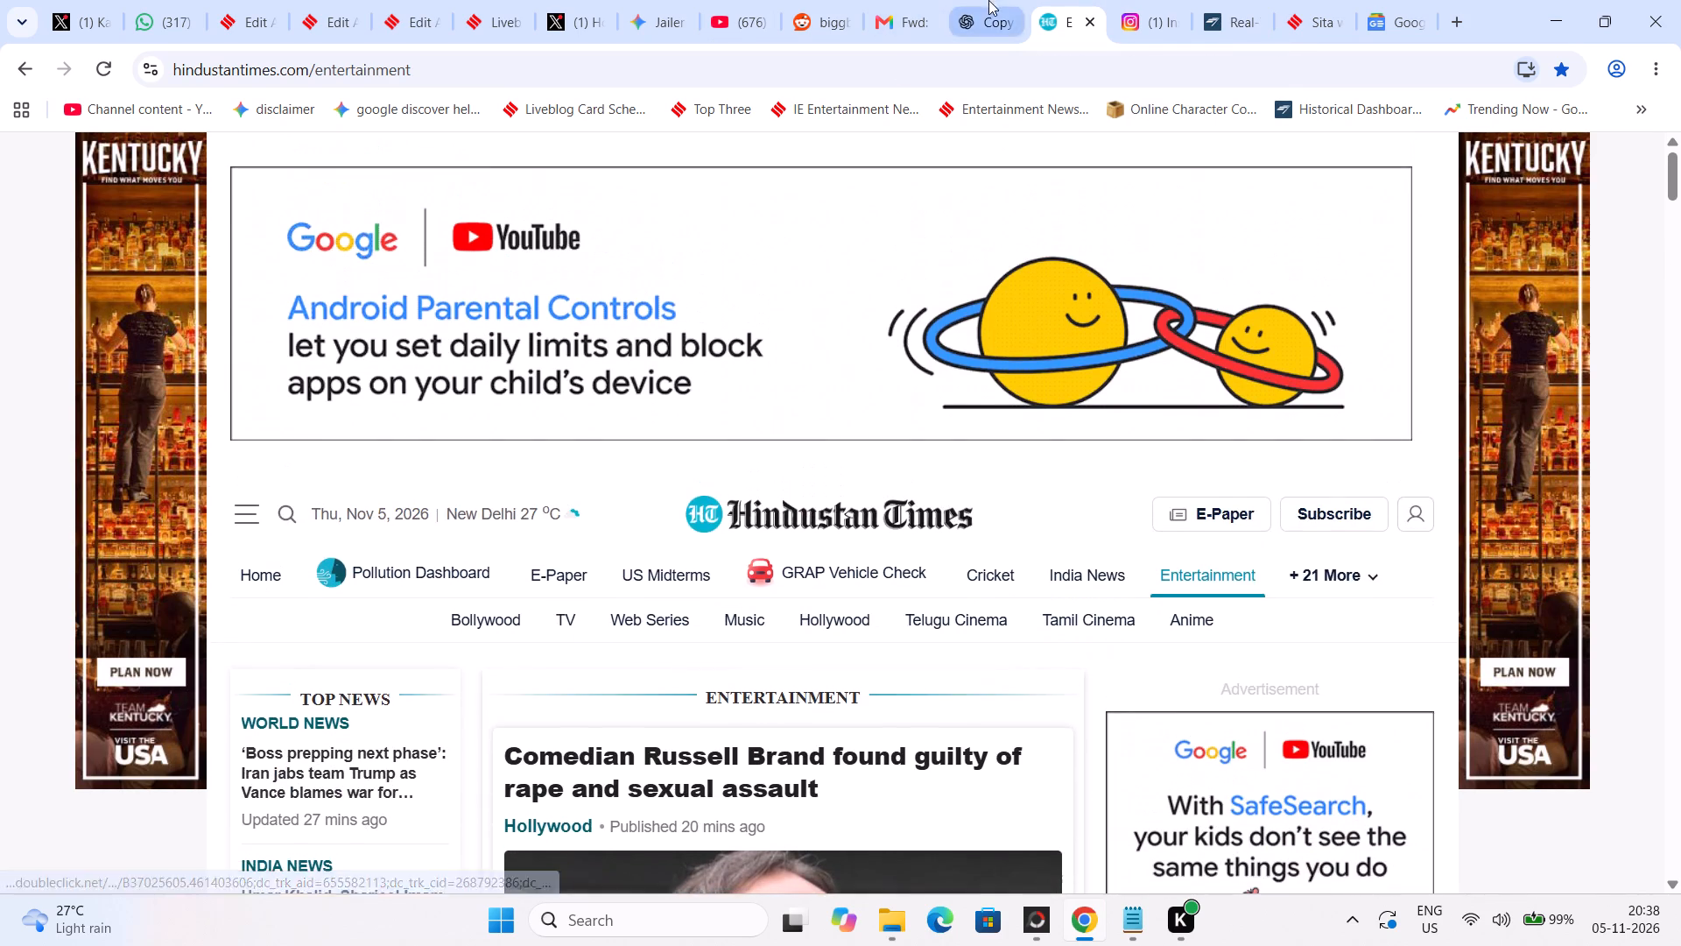
Switch to the Google News Entertainment page and open the options for its browser tab.
left_click(1342, 0)
left_click(1384, 0)
right_click(1384, 0)
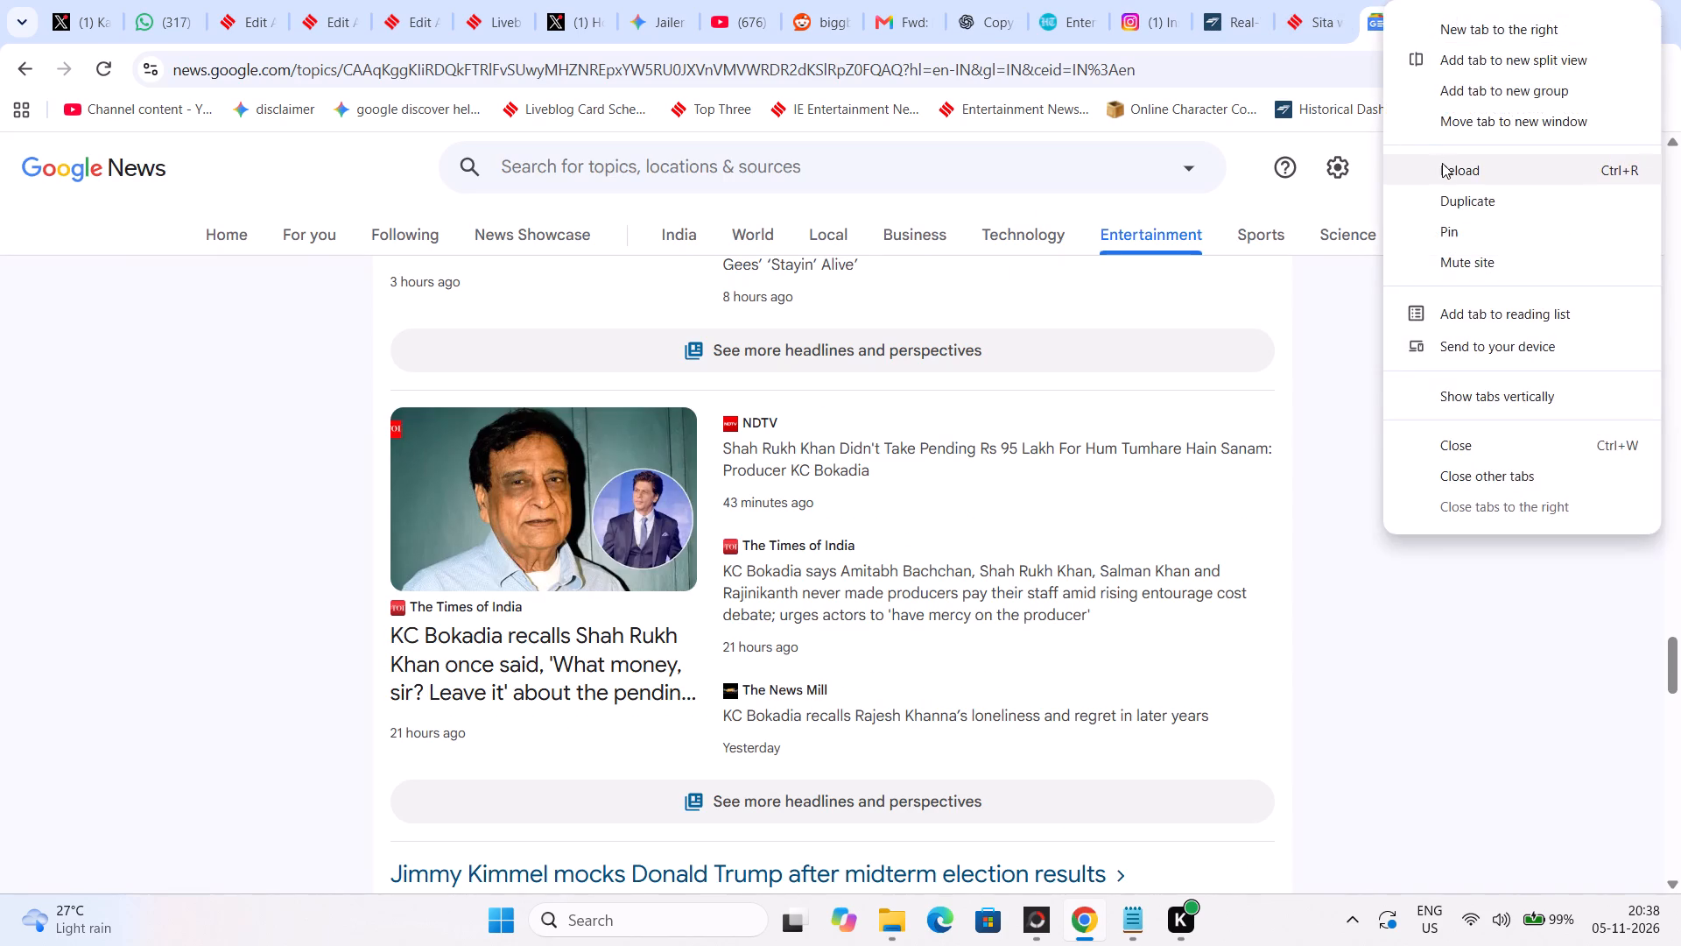
Reload the Google News Entertainment page and look through its latest headlines for new stories.
left_click(1442, 163)
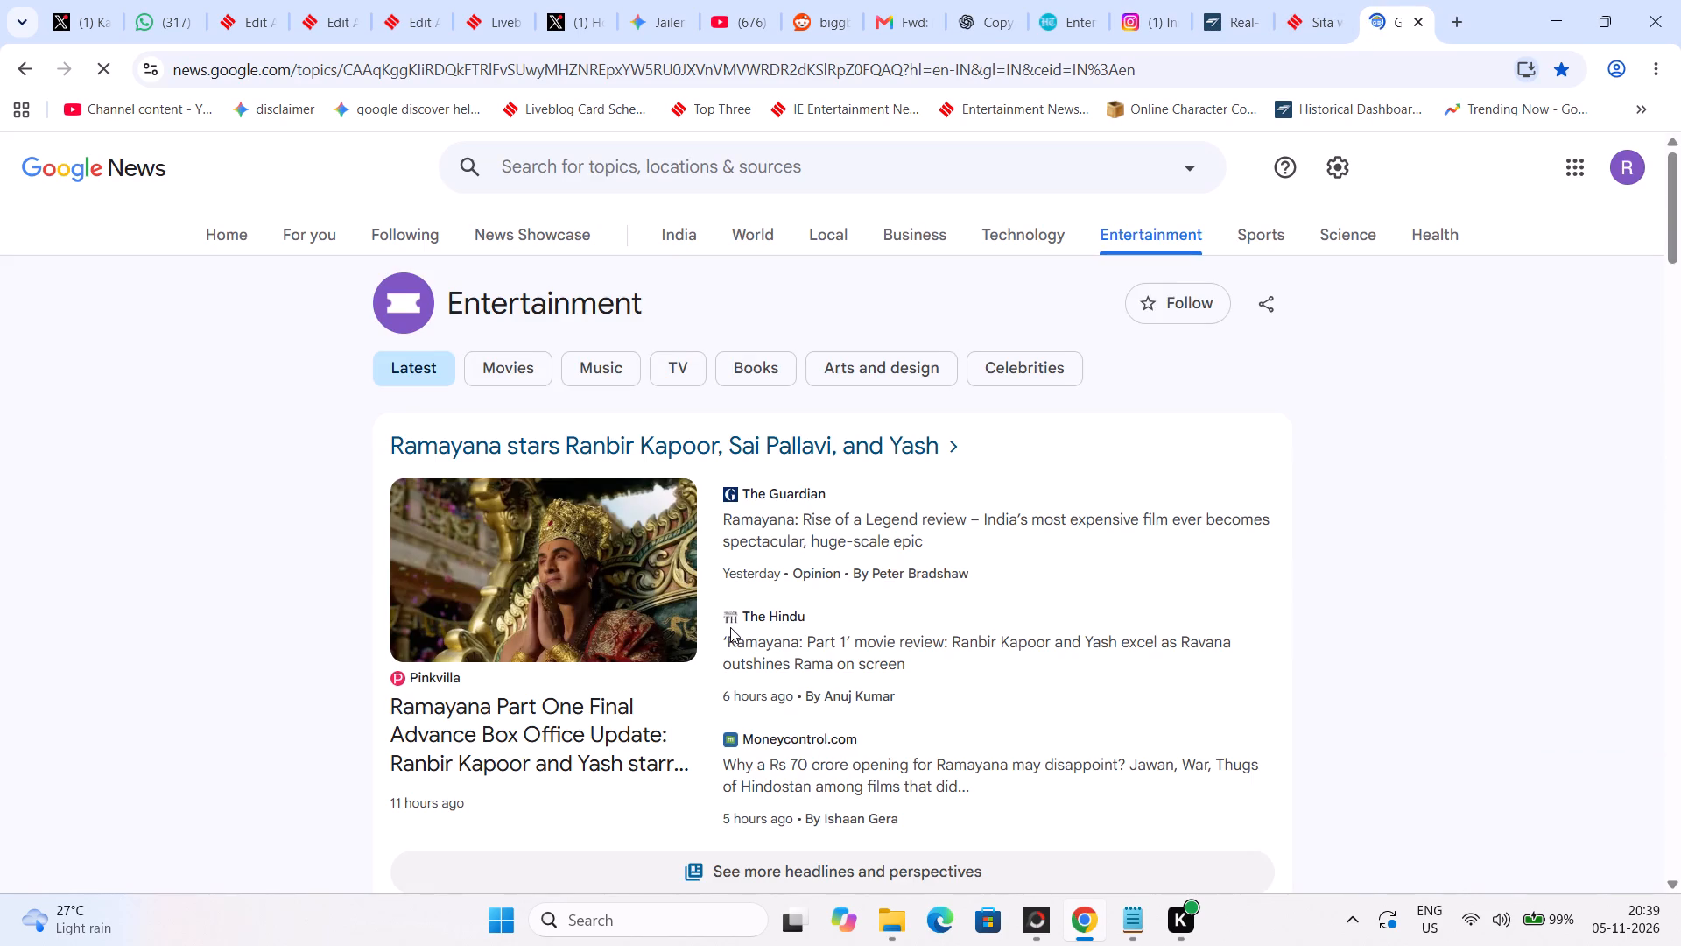
scroll(734, 624, "down", 7)
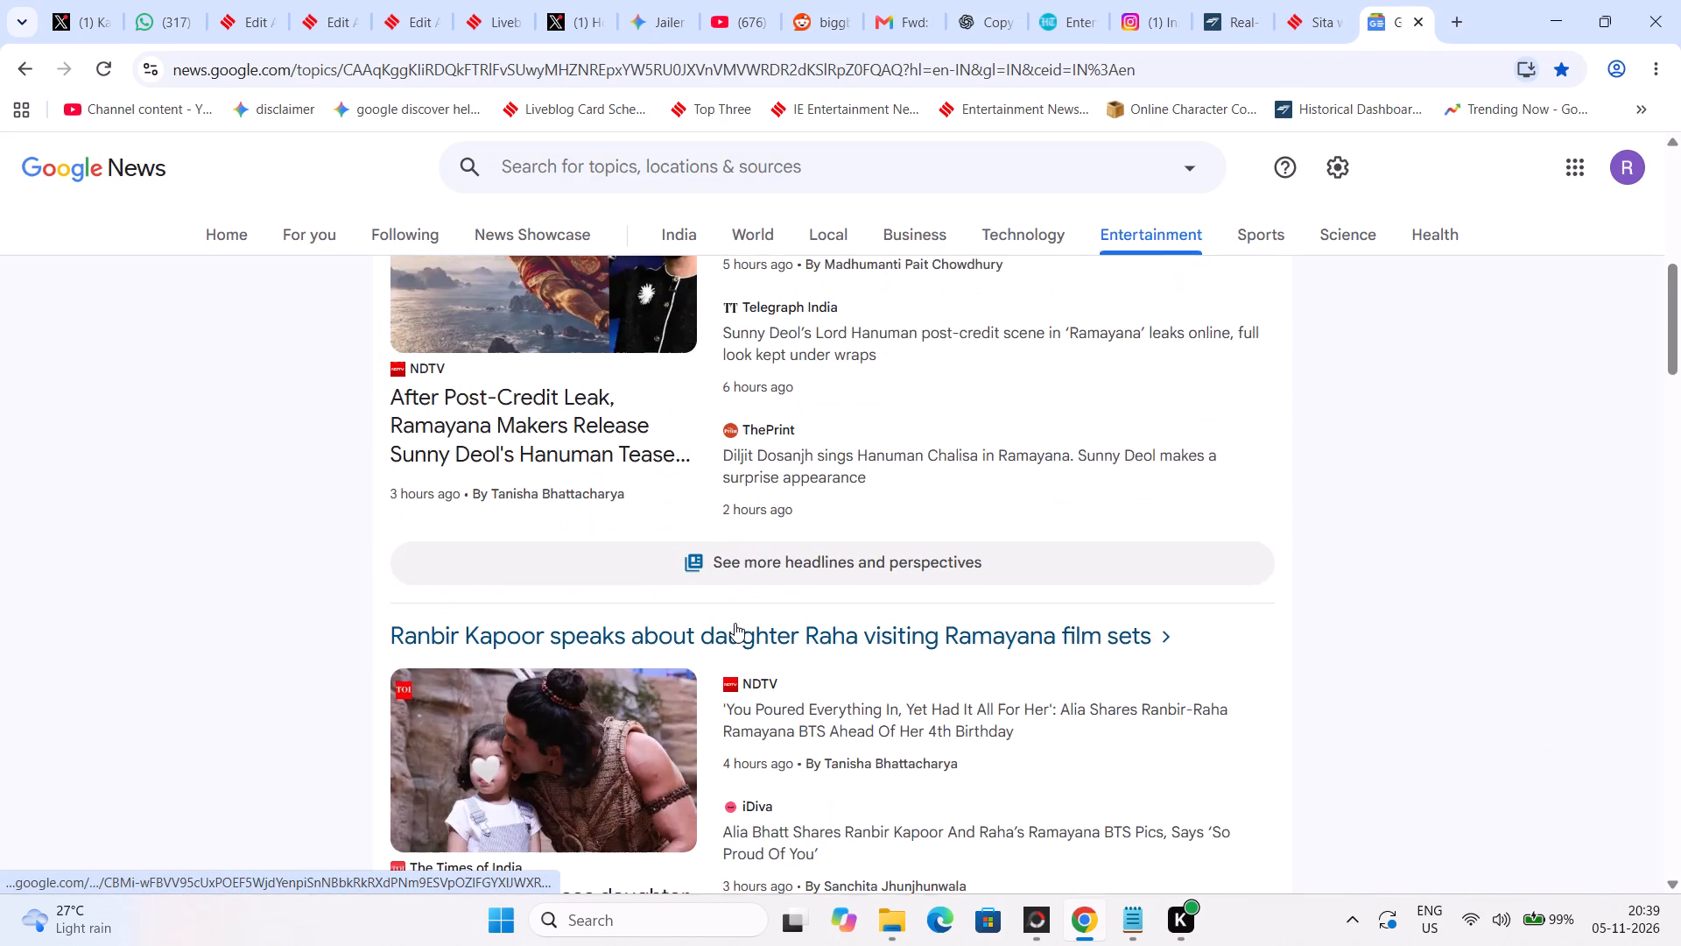
scroll(735, 623, "down", 15)
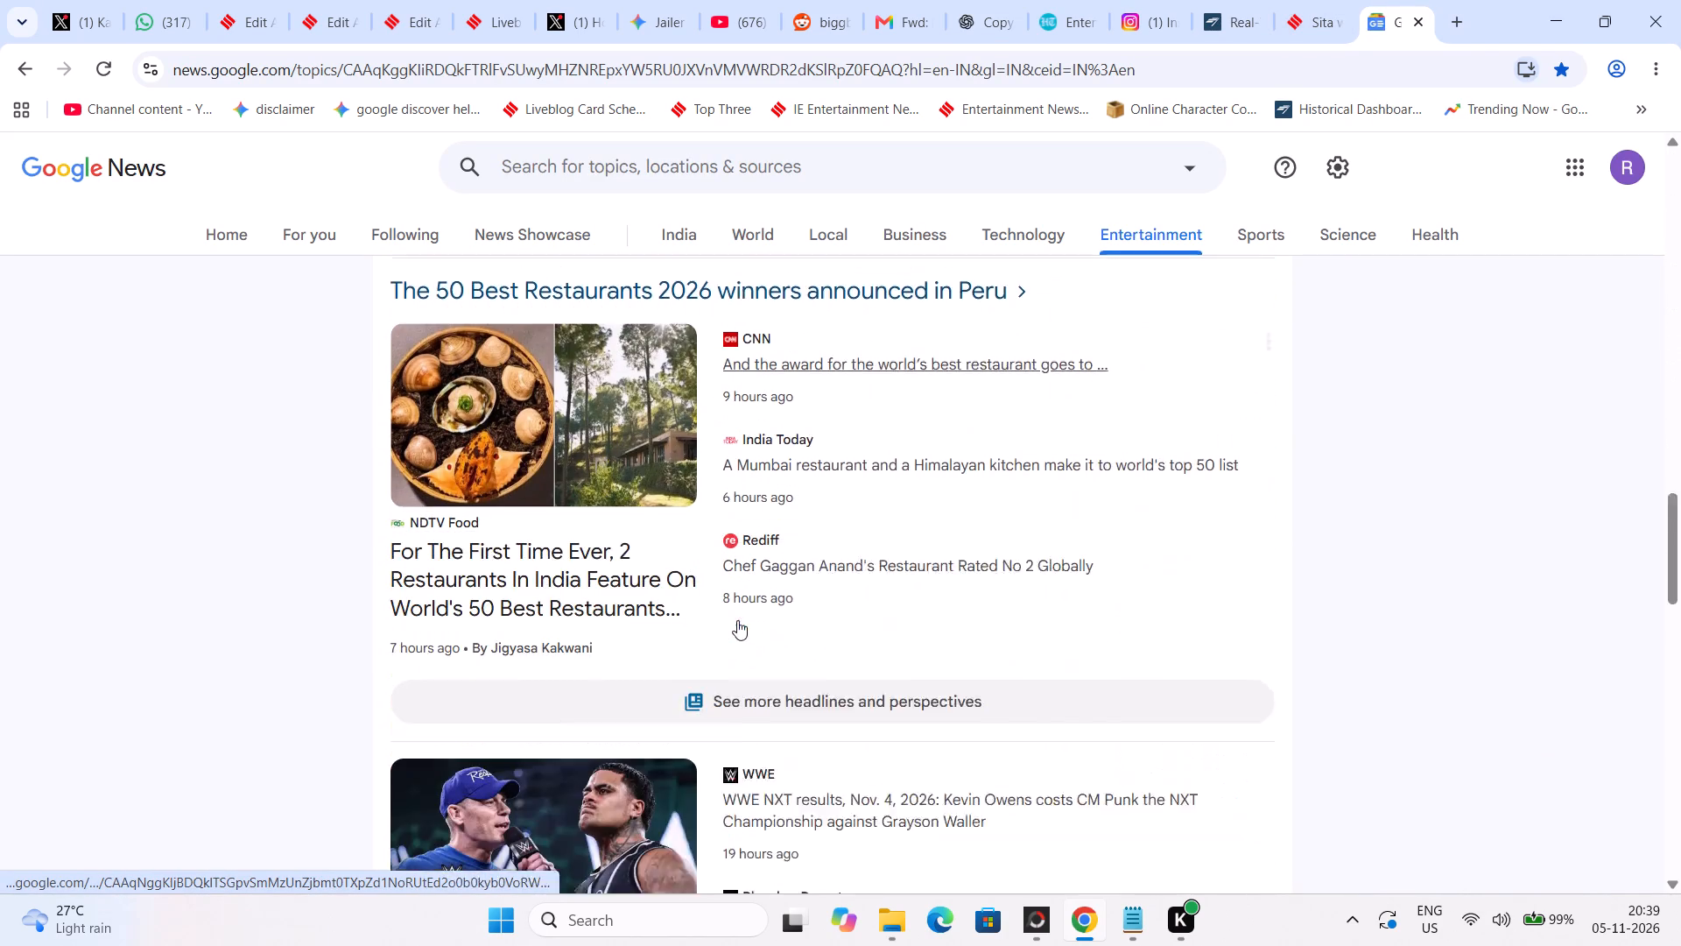
scroll(737, 620, "down", 15)
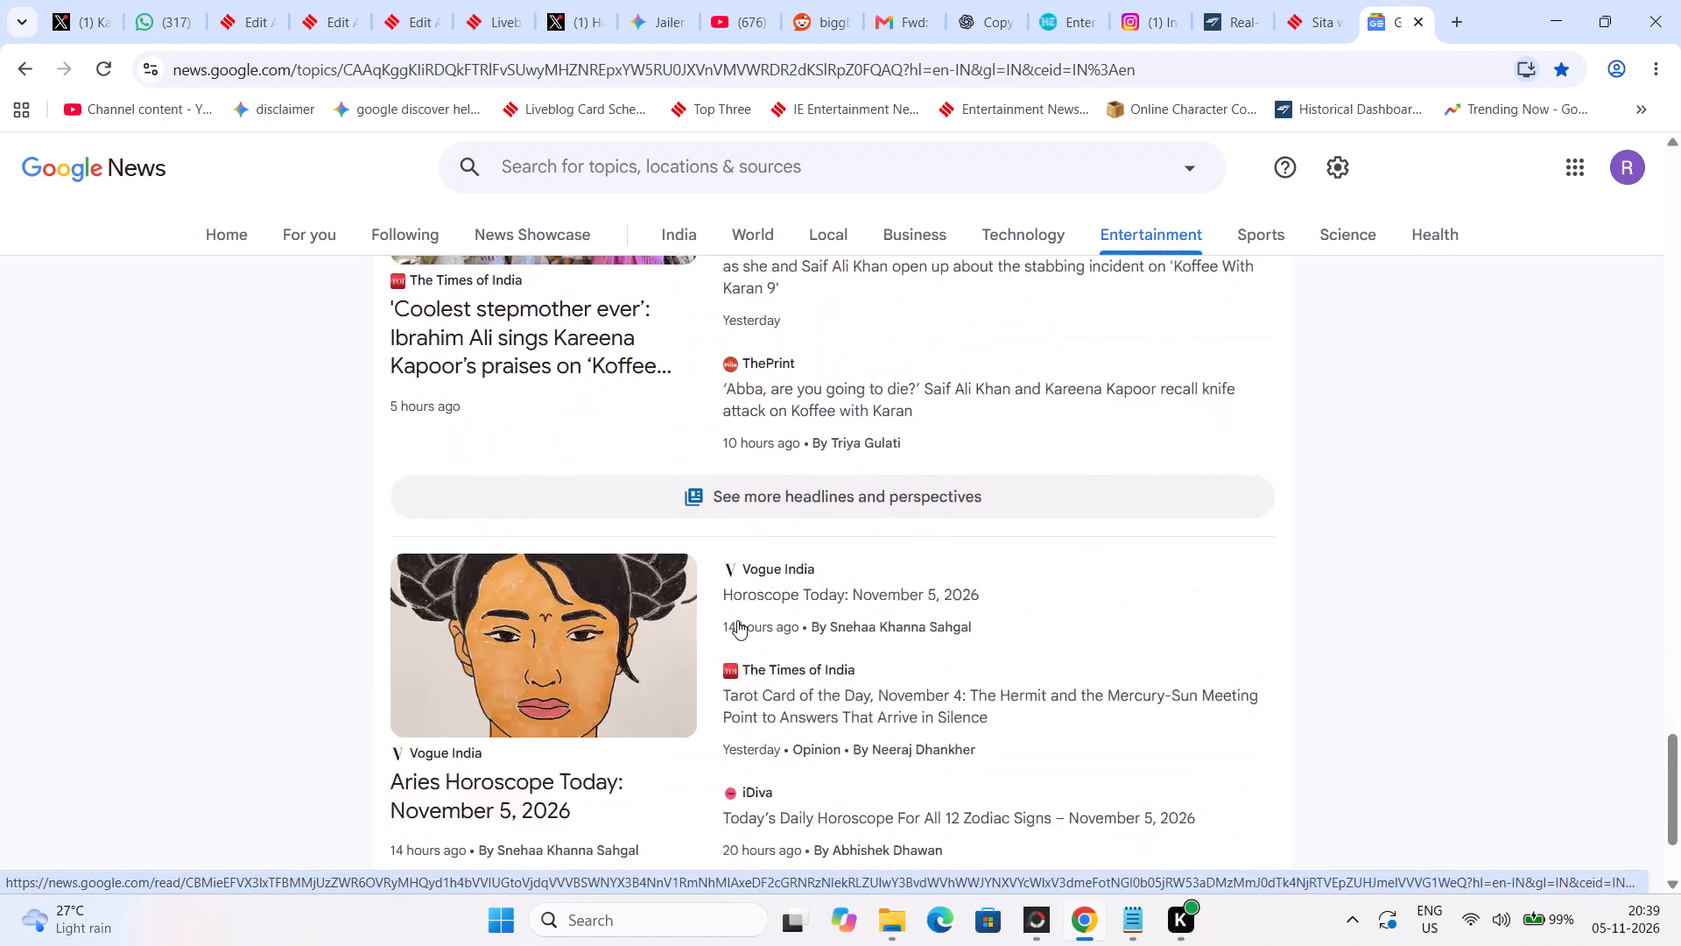
scroll(737, 620, "down", 14)
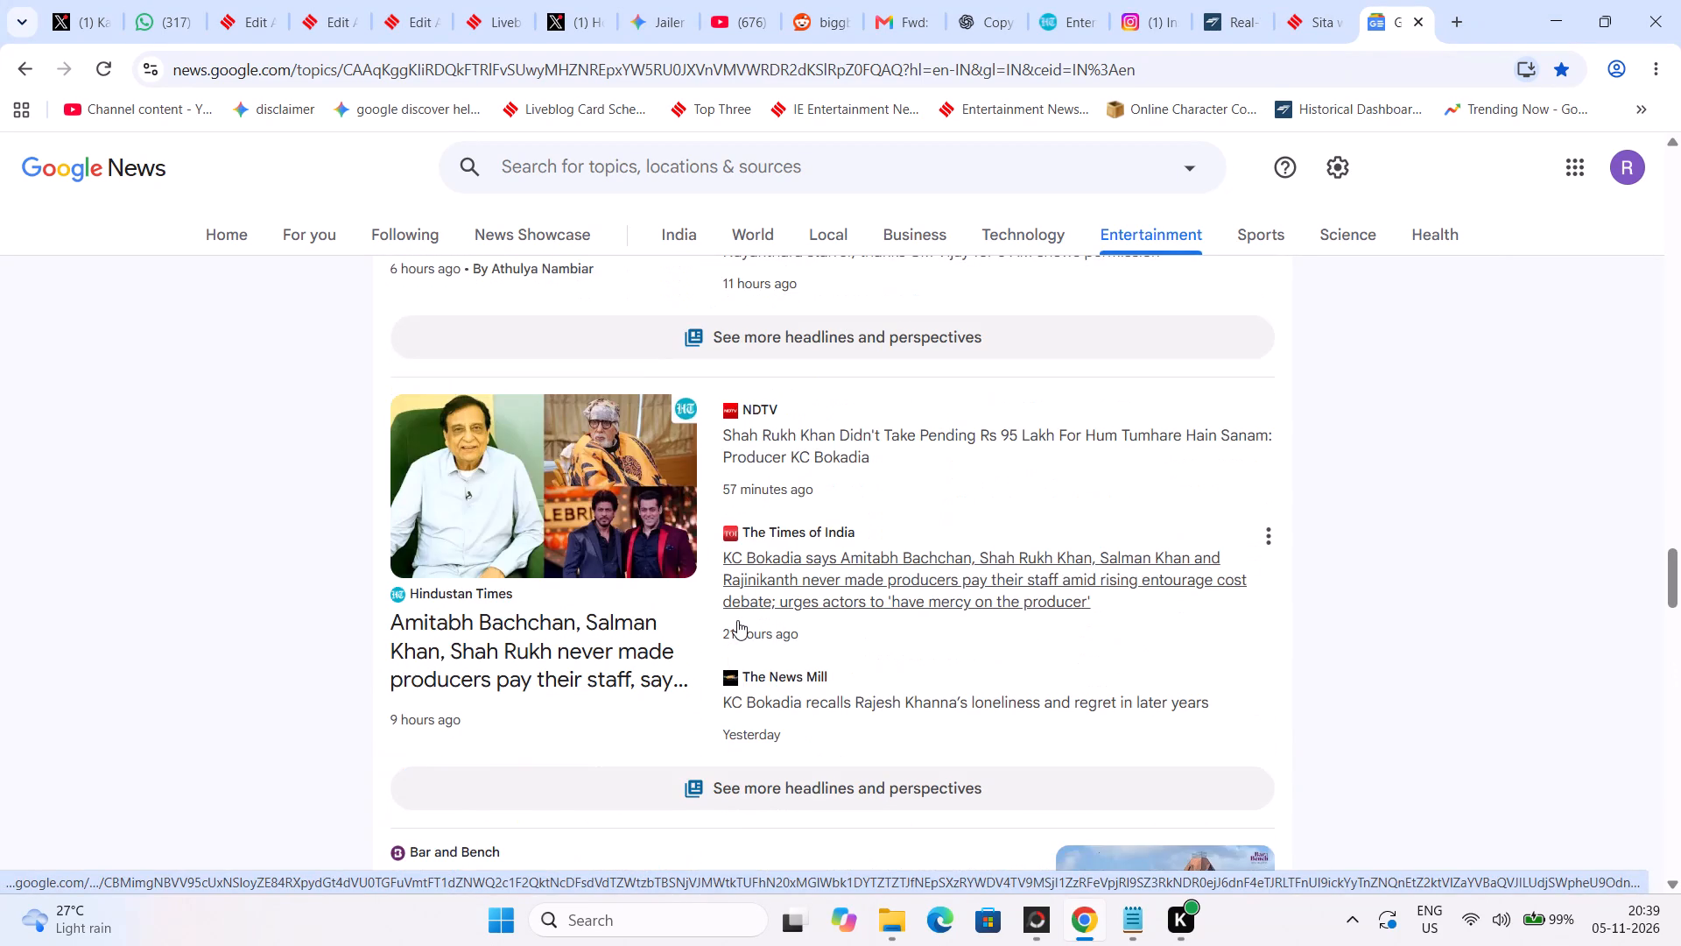
scroll(737, 620, "down", 3)
scroll(737, 620, "up", 2)
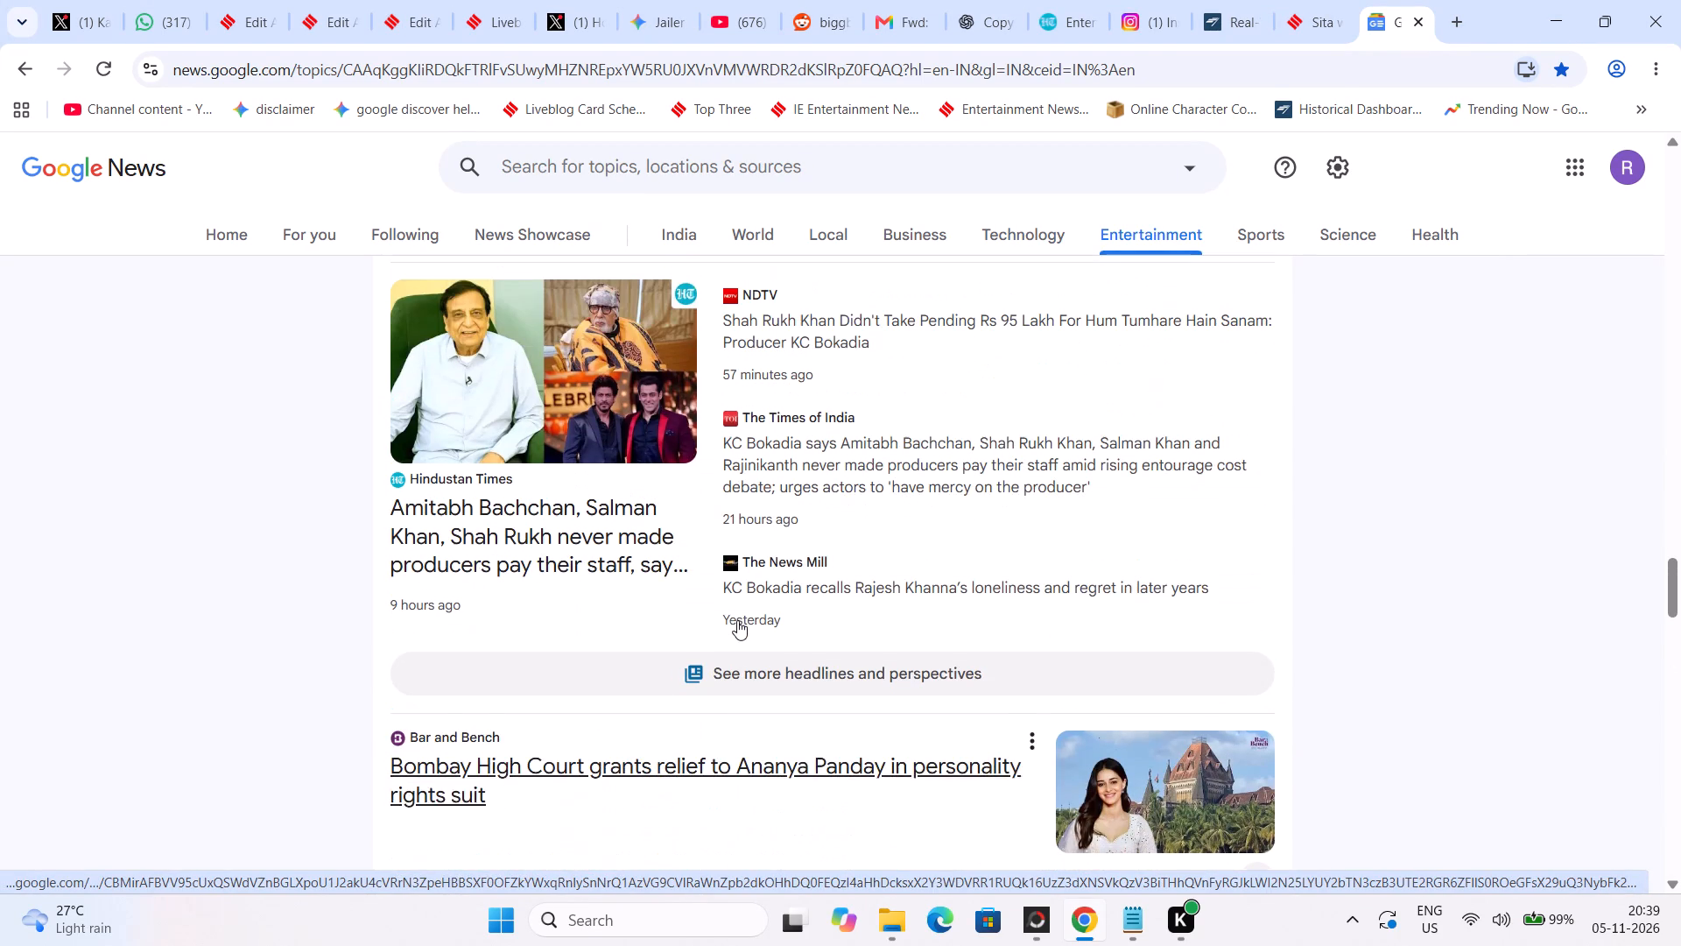
scroll(737, 620, "down", 3)
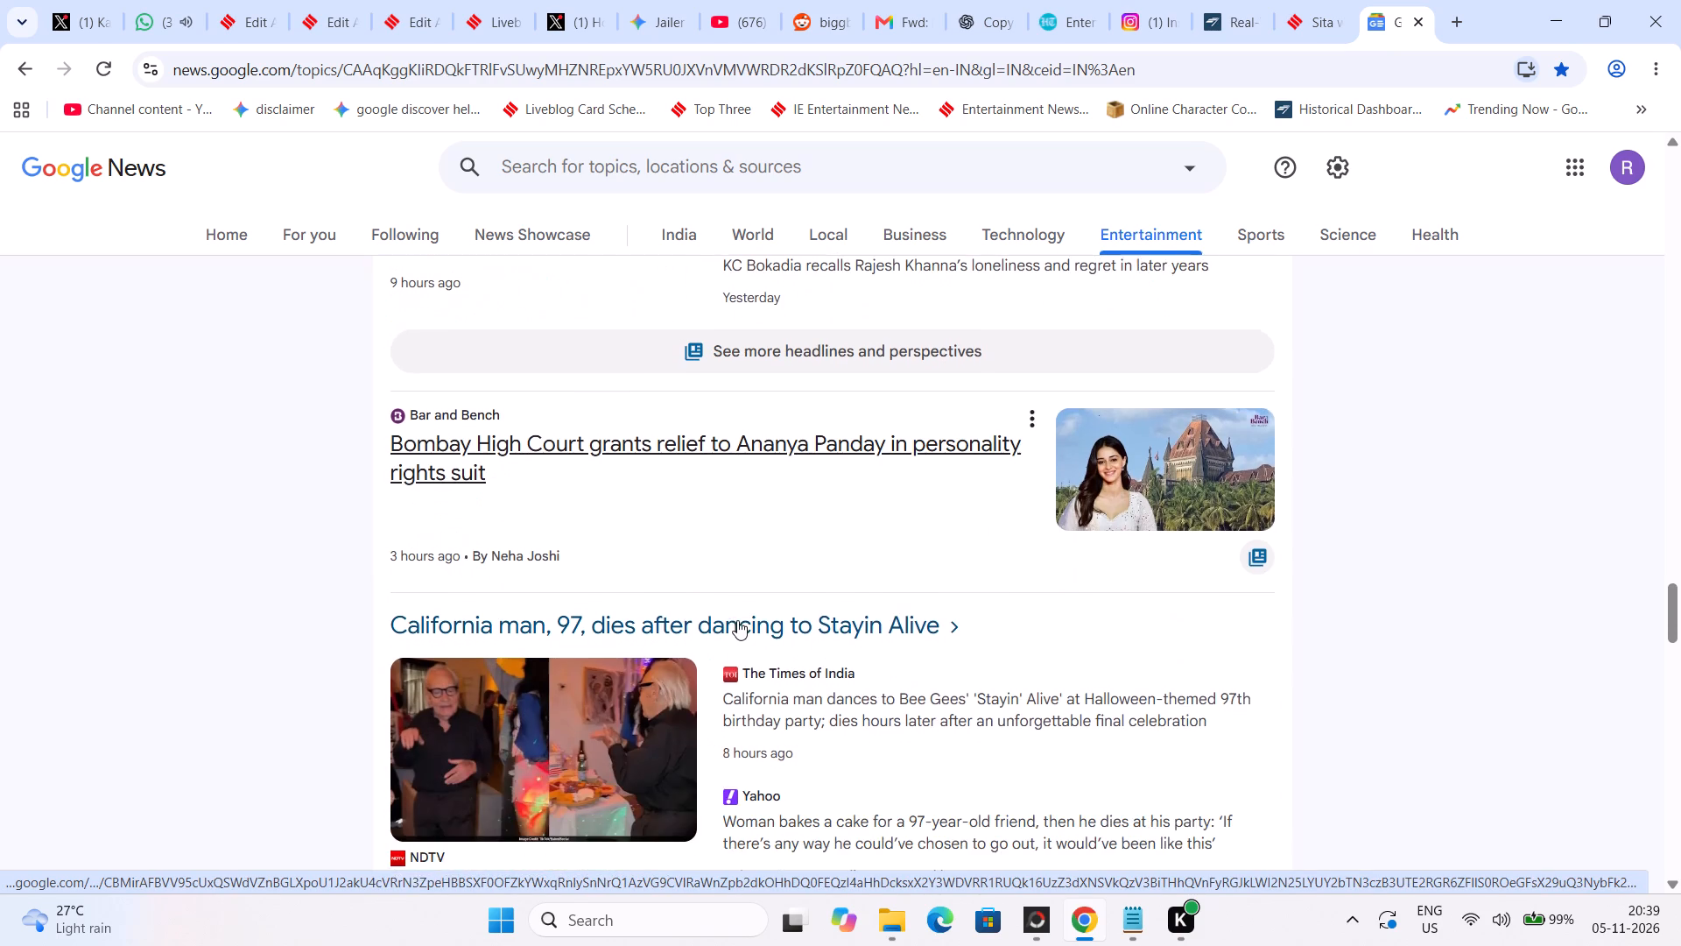
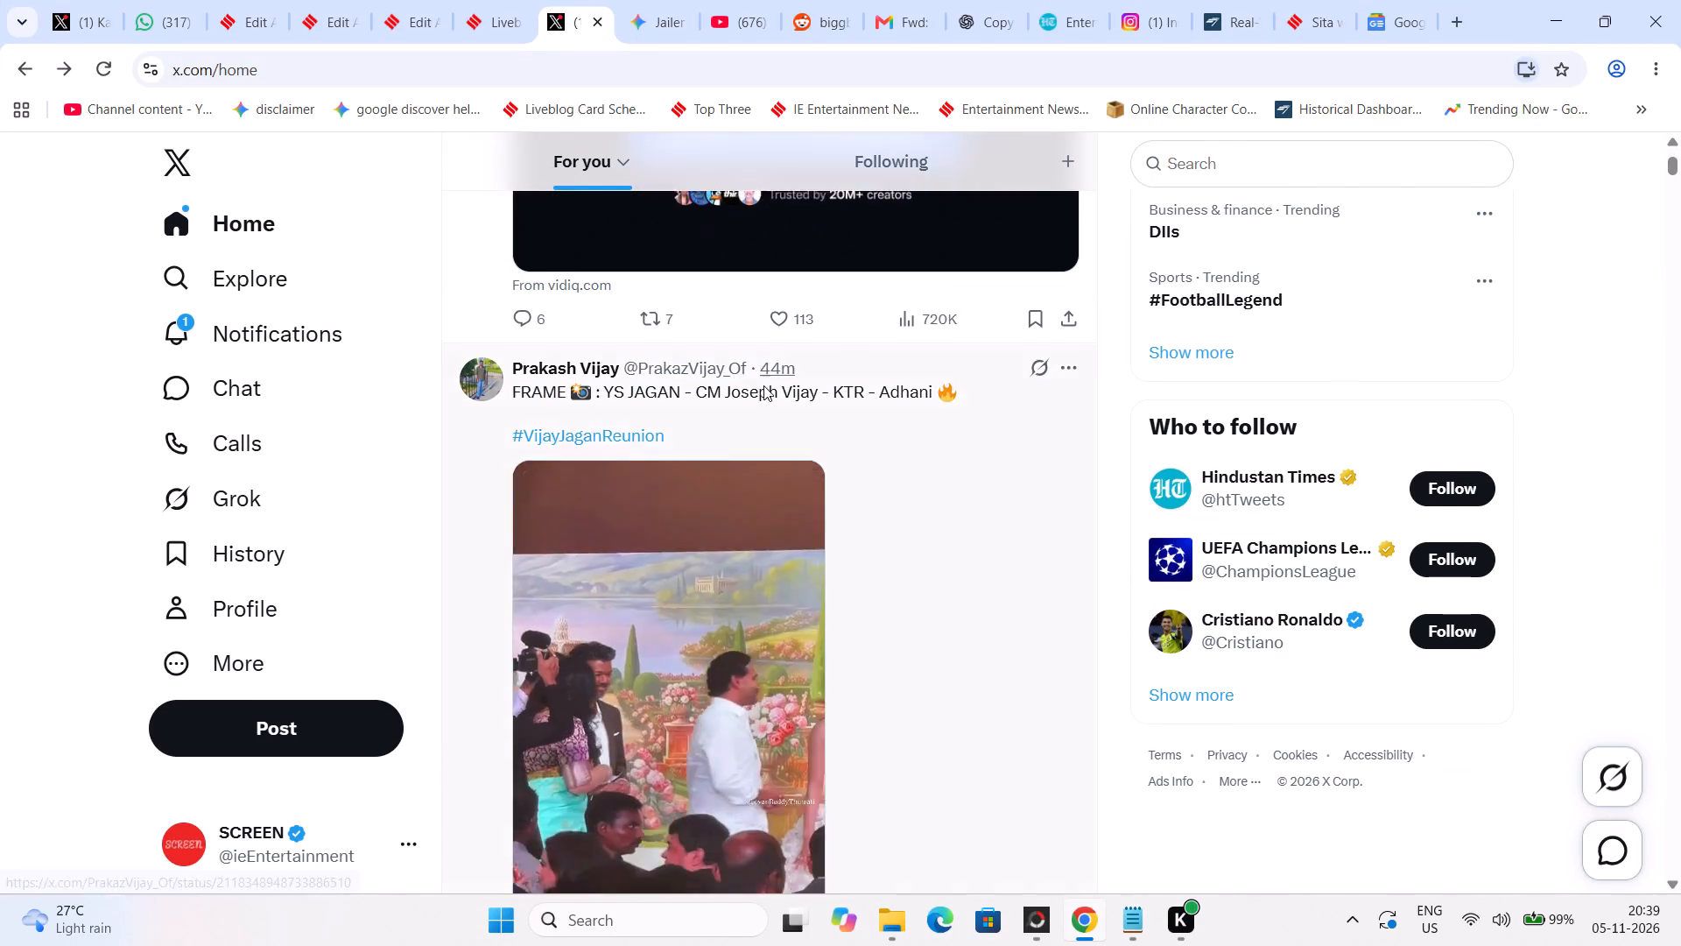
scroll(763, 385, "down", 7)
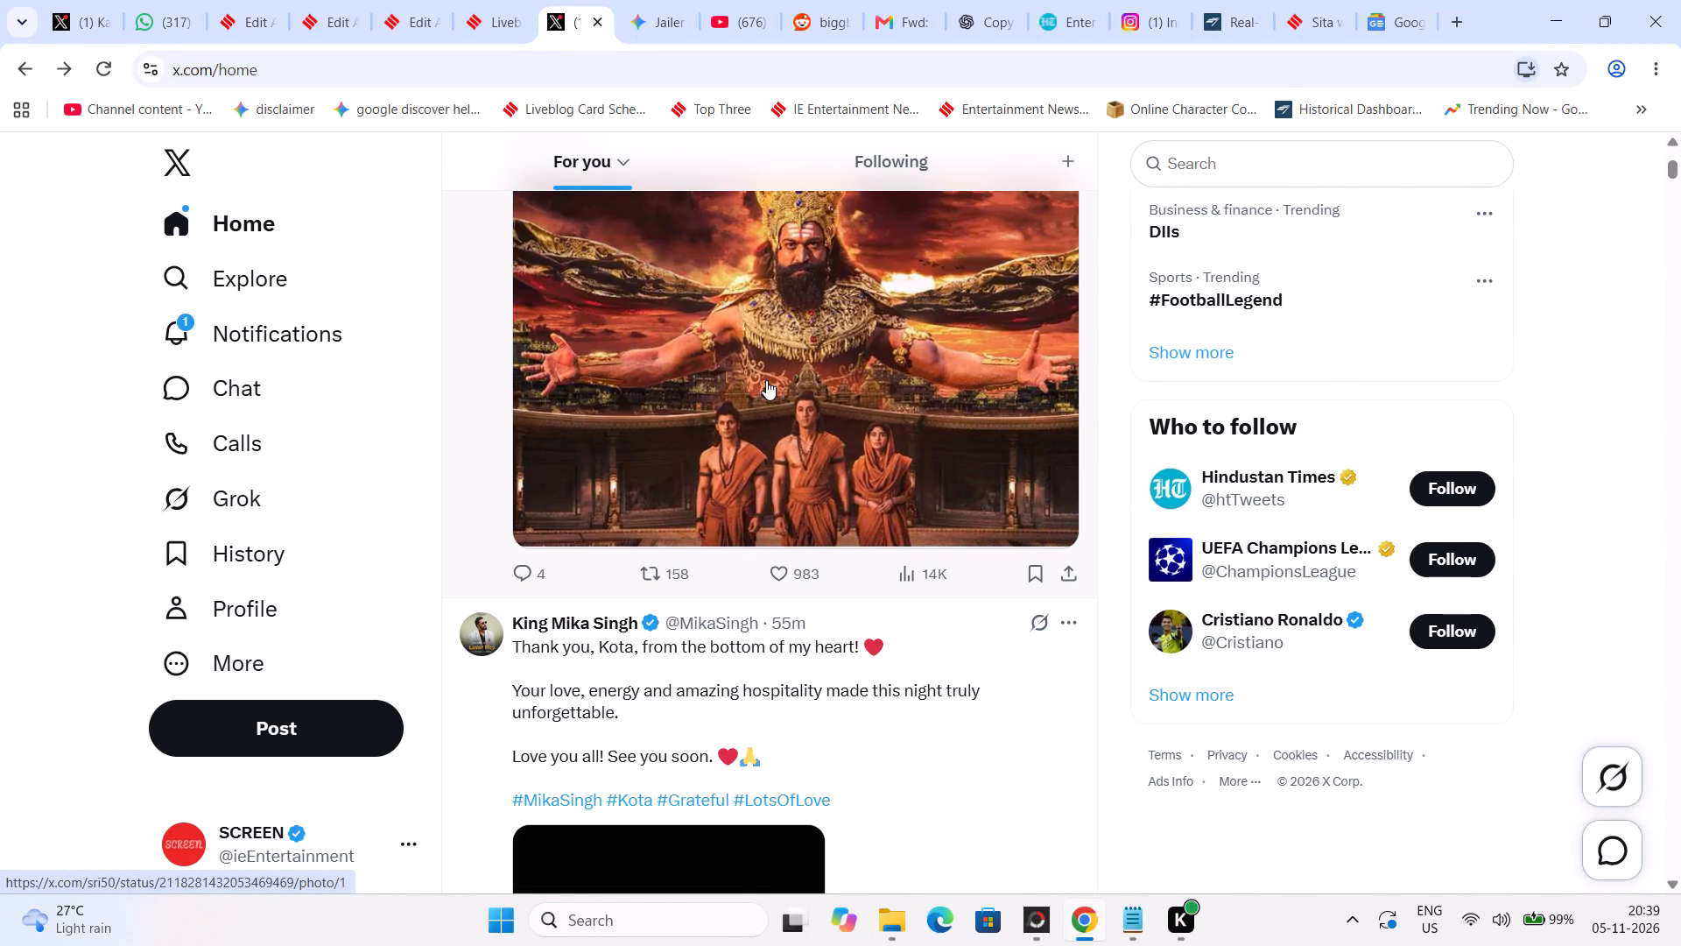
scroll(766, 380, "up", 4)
Close the published article about Dipika Chikhlia's comments on Sita.
left_click(1296, 4)
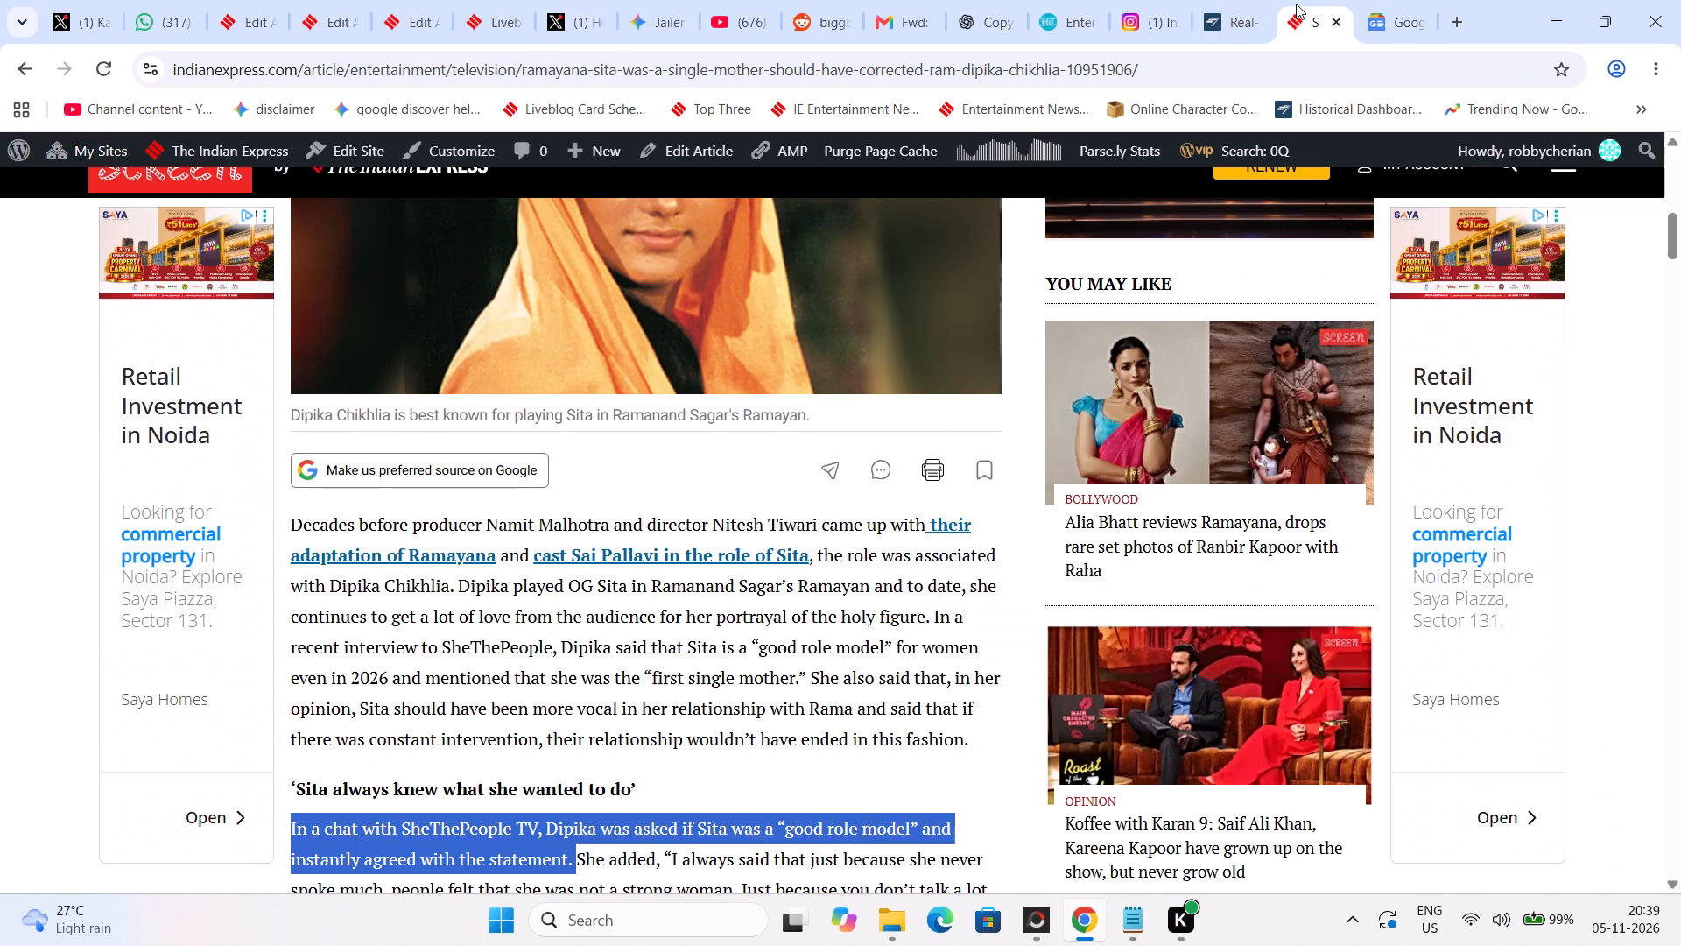
left_click(1334, 25)
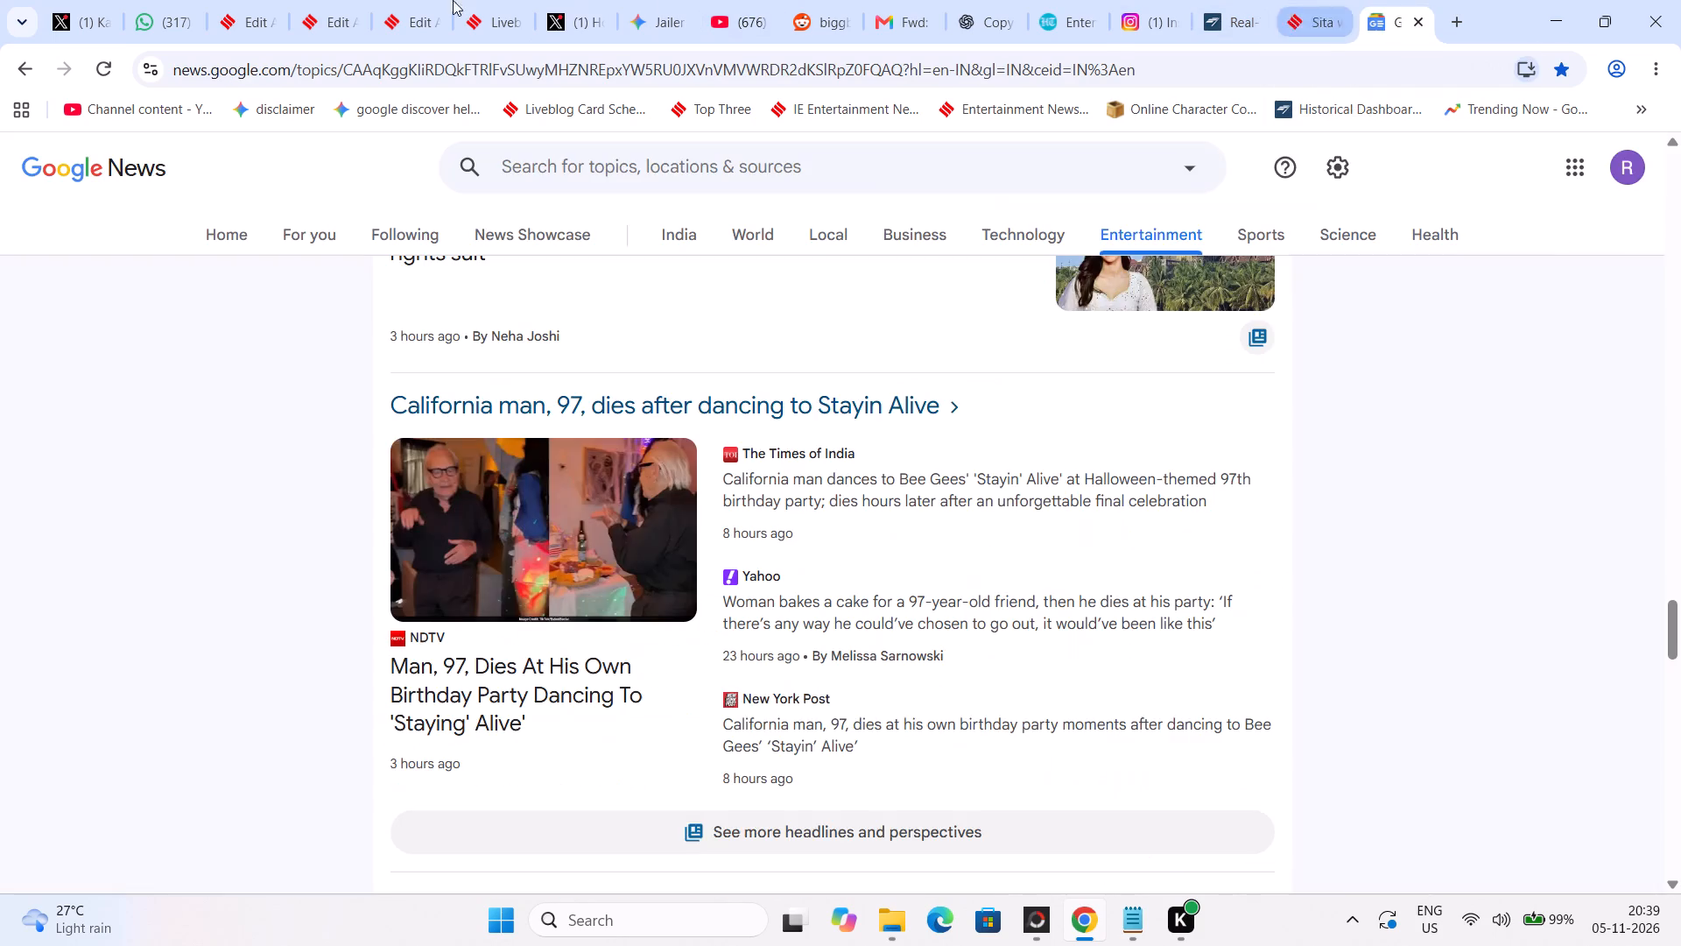
Look over the open article edit pages and close the one for Ramayana Part 1 Box Office Collection Day 1 LIVE Updates.
left_click(271, 0)
left_click(336, 0)
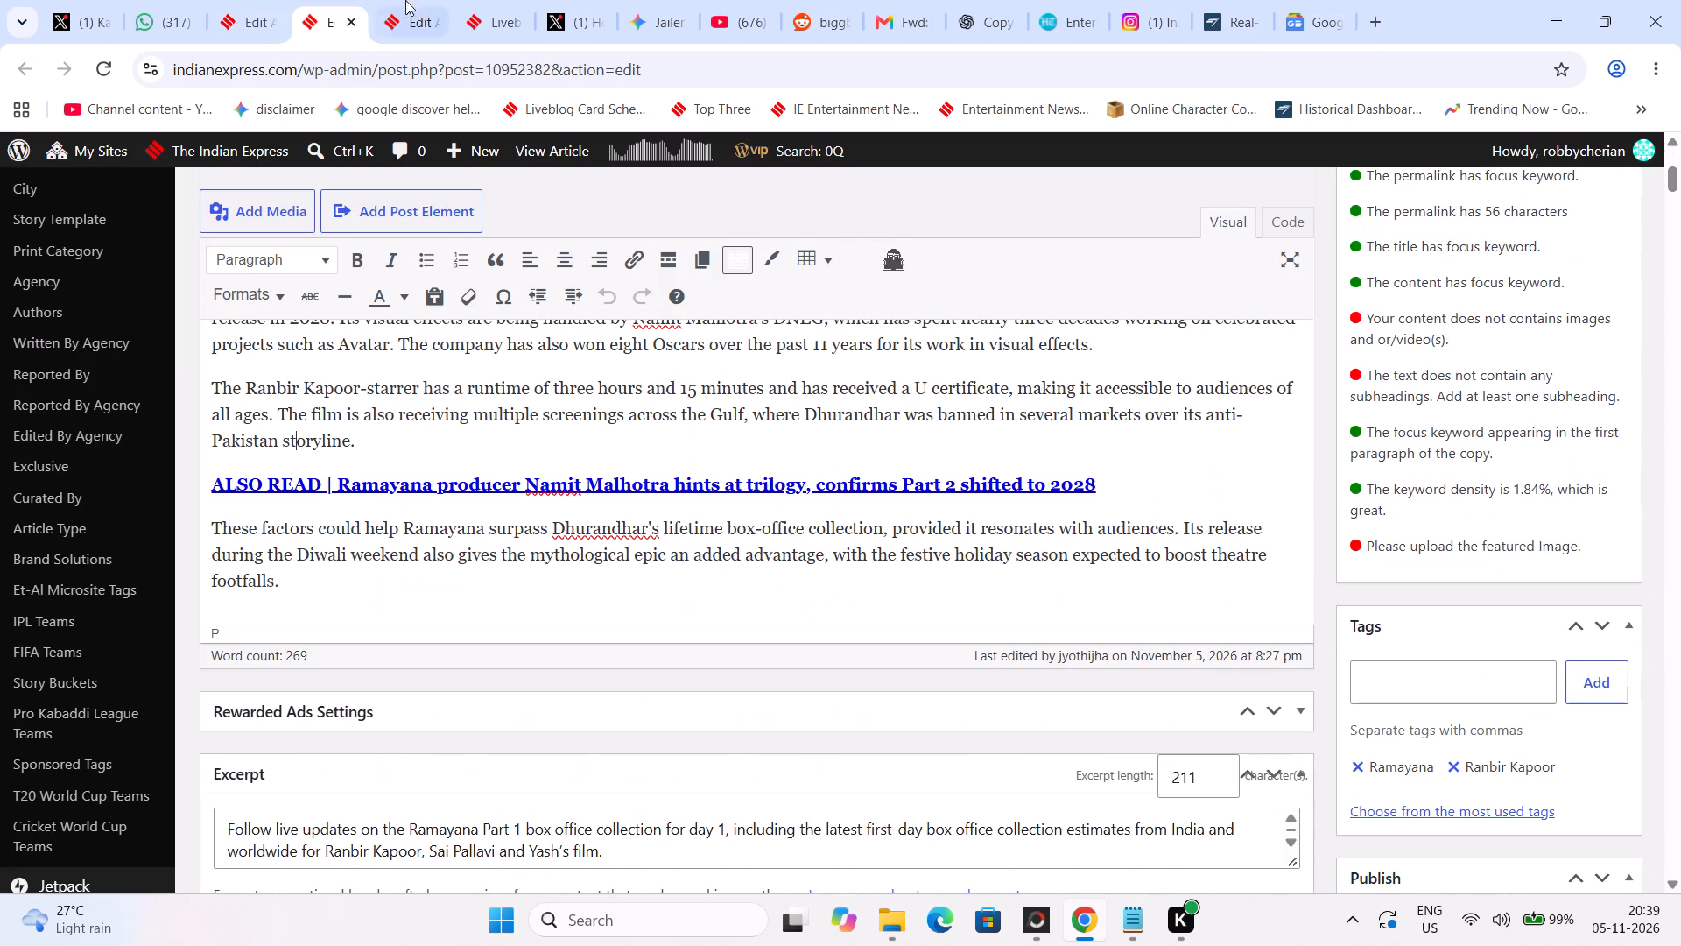
left_click(438, 0)
left_click(359, 0)
scroll(460, 374, "up", 2)
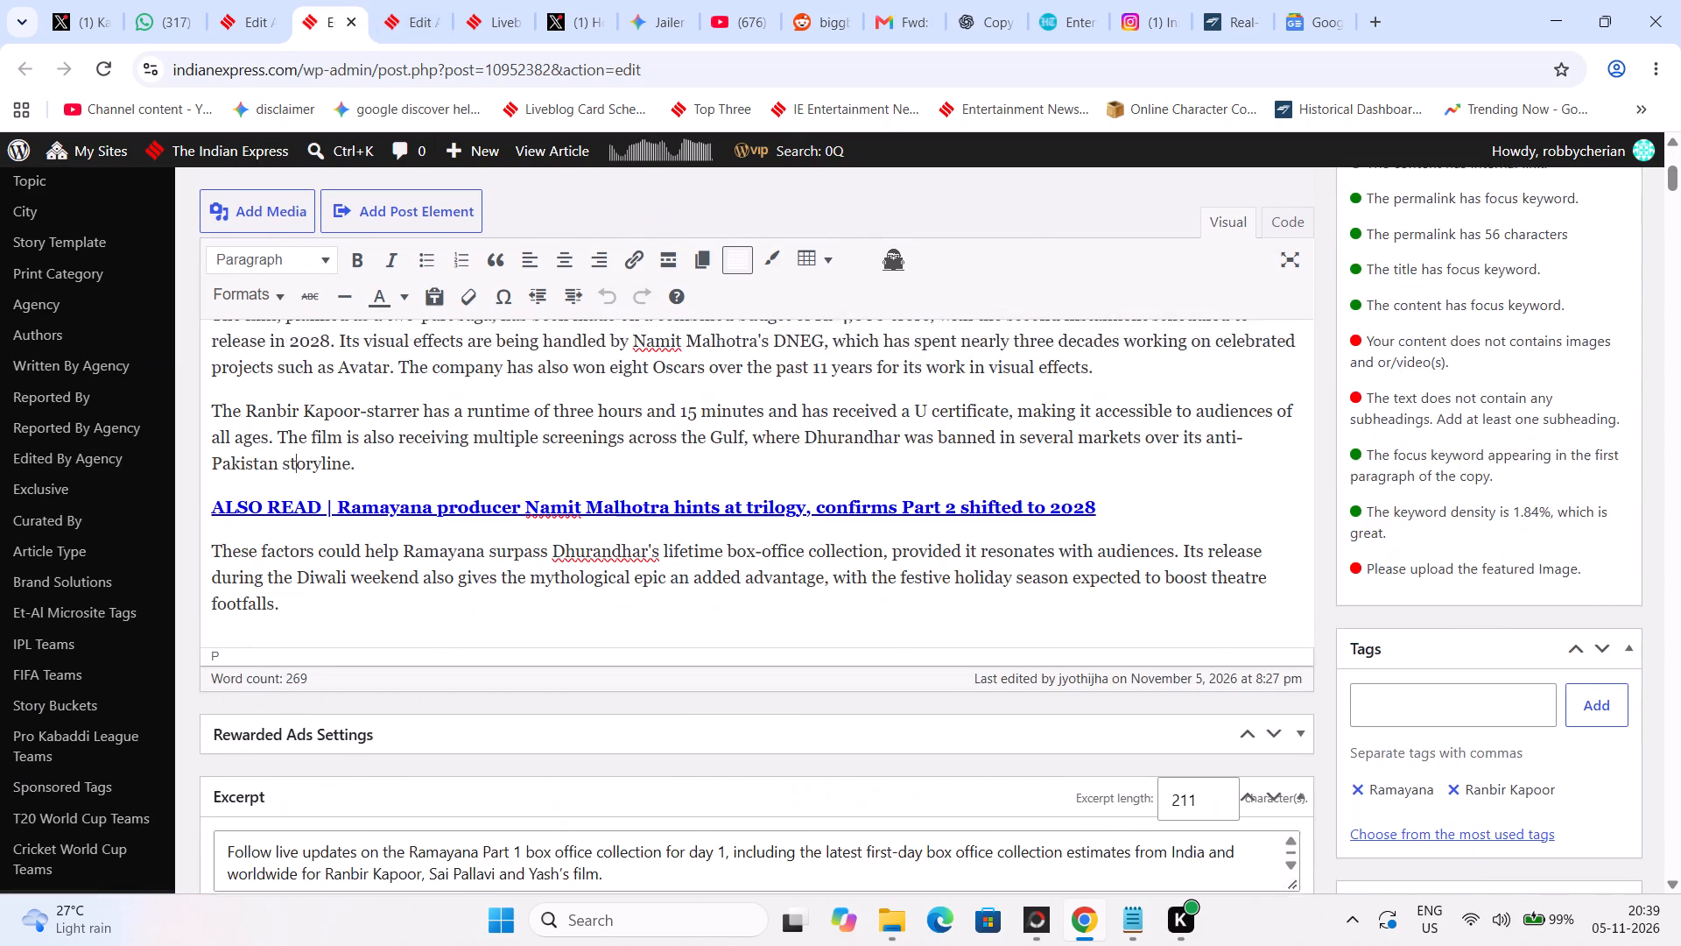
scroll(473, 404, "up", 11)
left_click(444, 0)
left_click(365, 0)
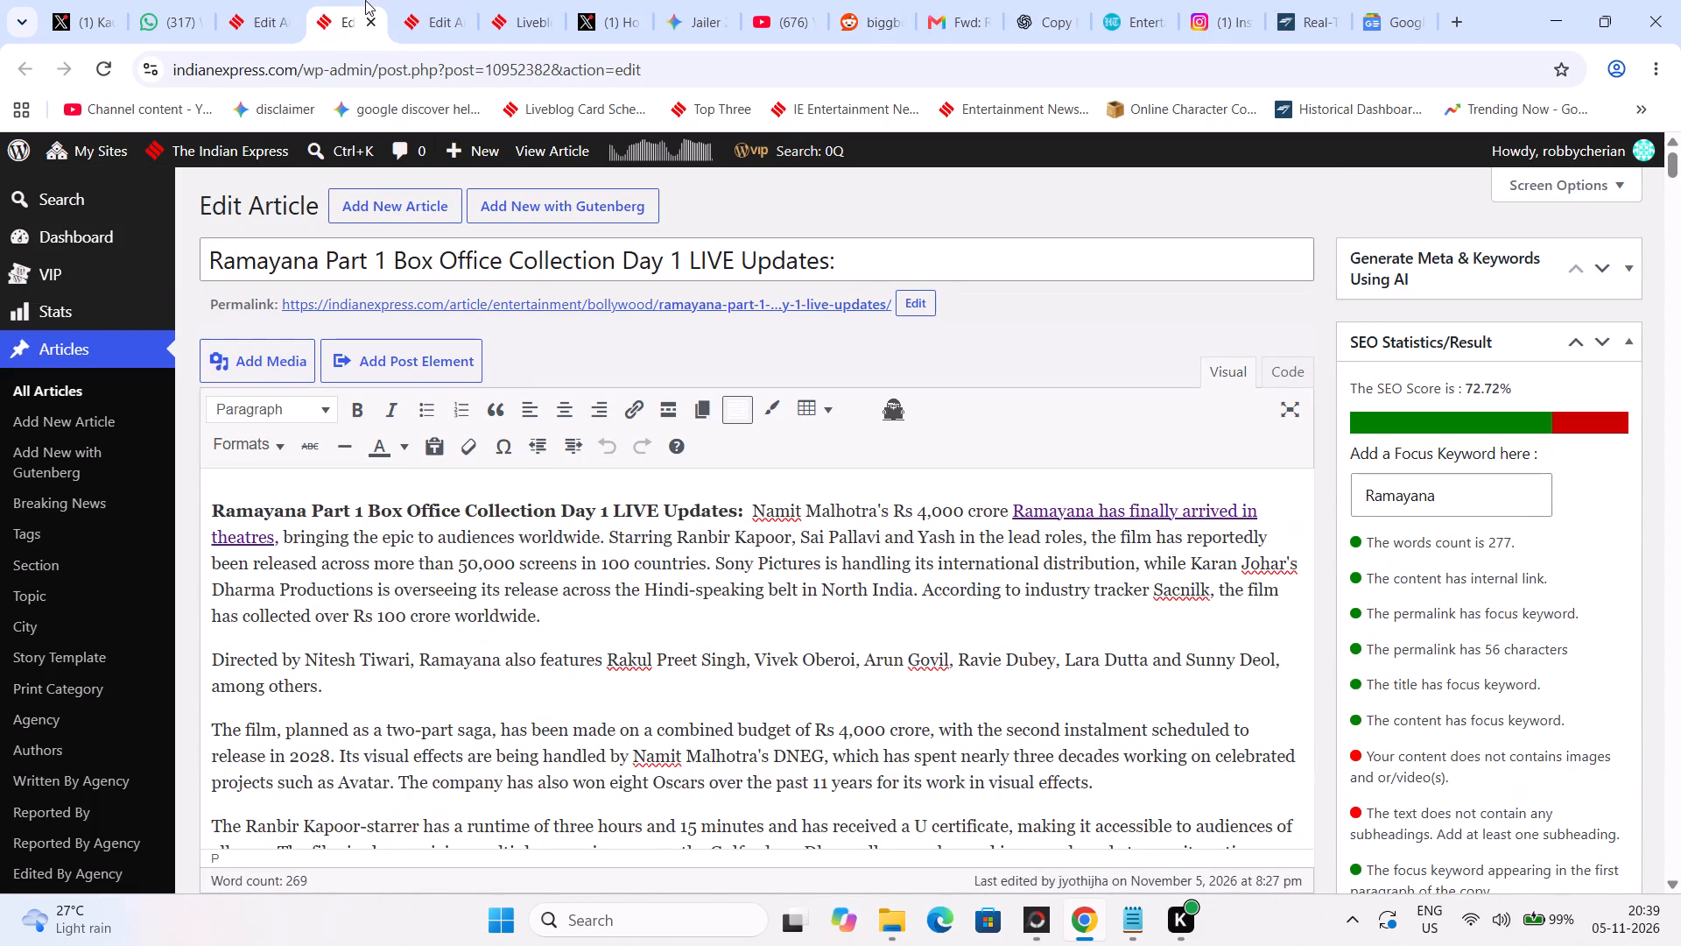
left_click(370, 20)
In the Liveblog Card Scheduler's new card description, move the word "shared" to just after the X user's handle in the opening sentence.
left_click(445, 0)
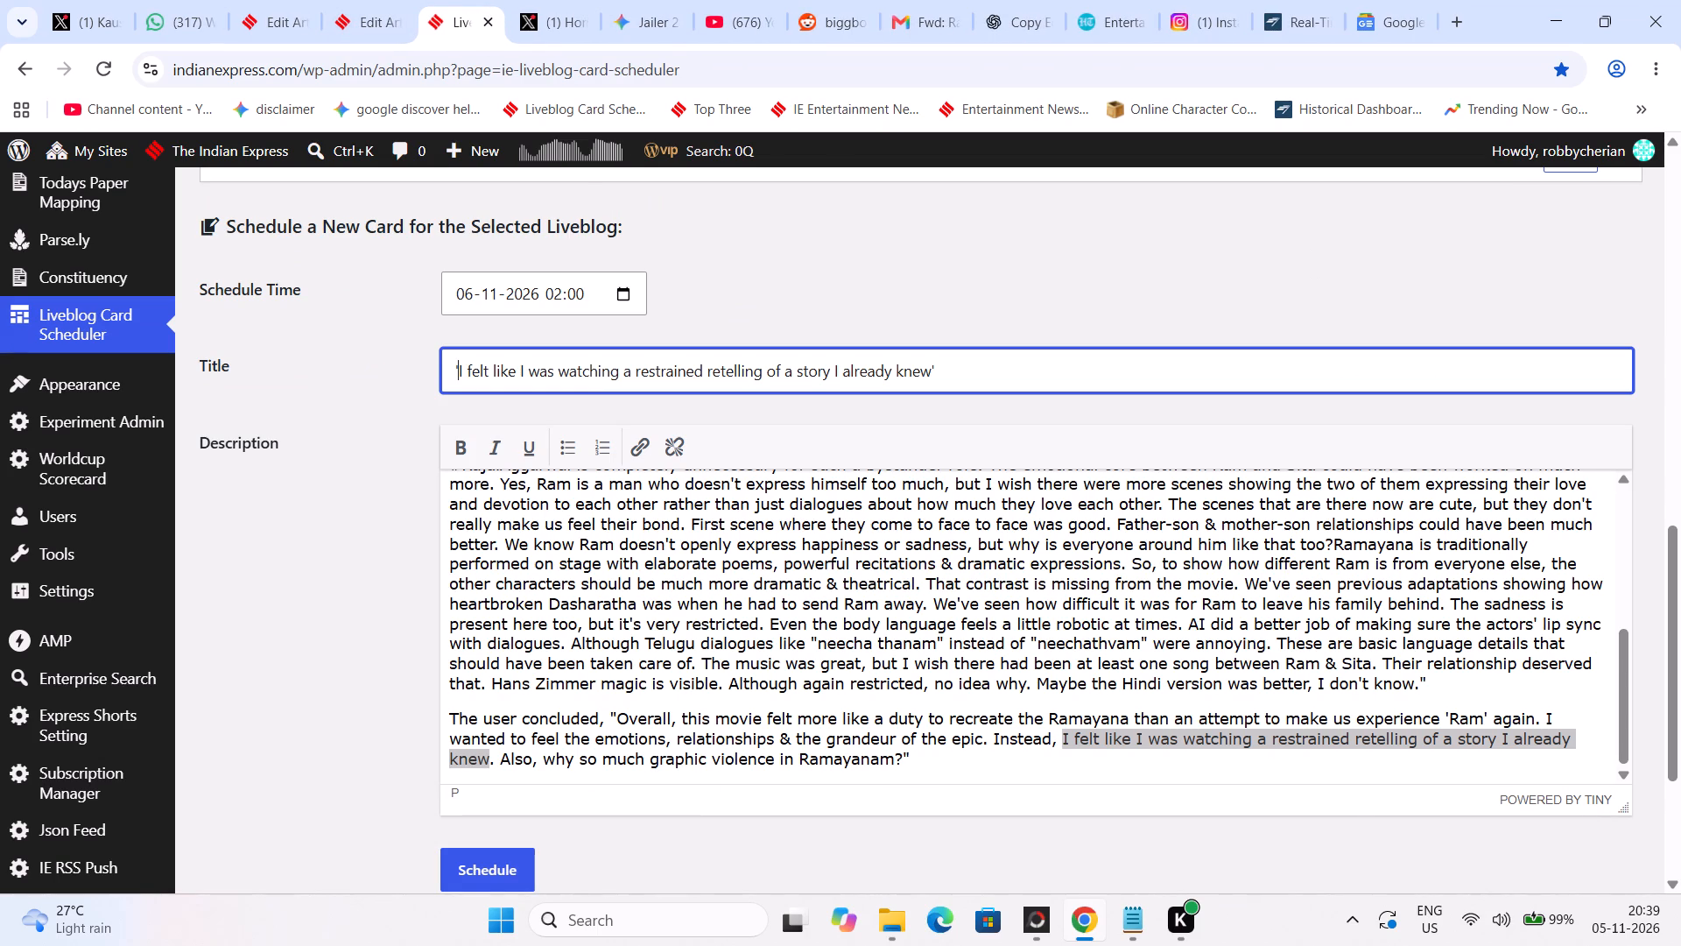
scroll(755, 657, "up", 5)
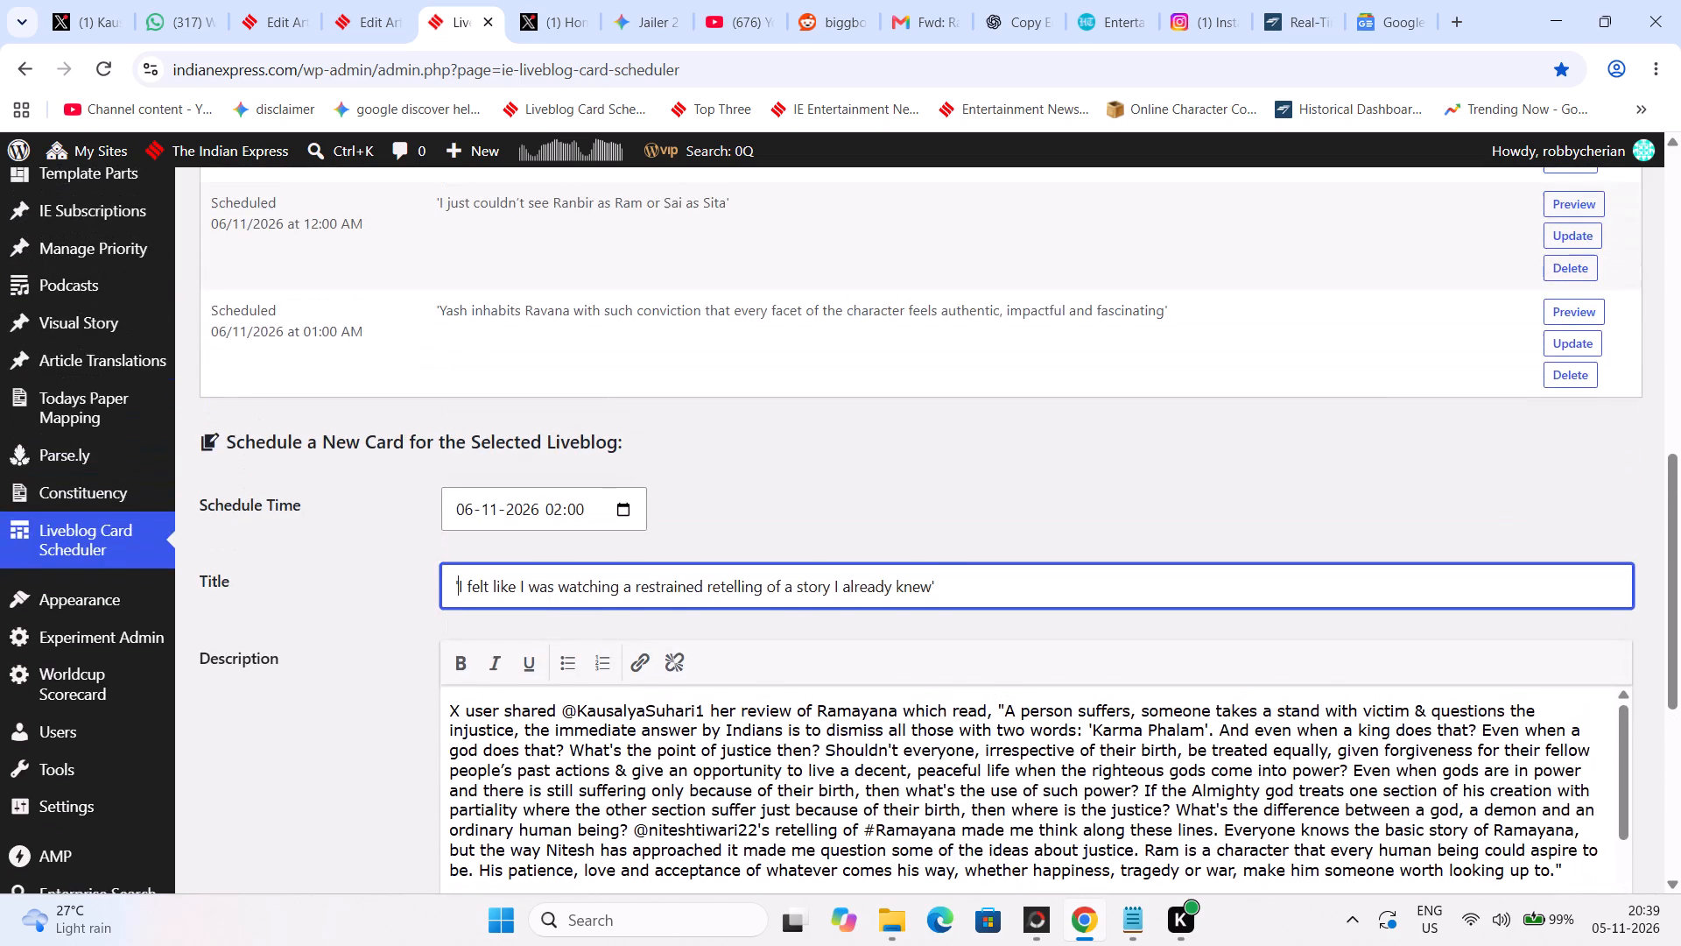
scroll(755, 657, "down", 2)
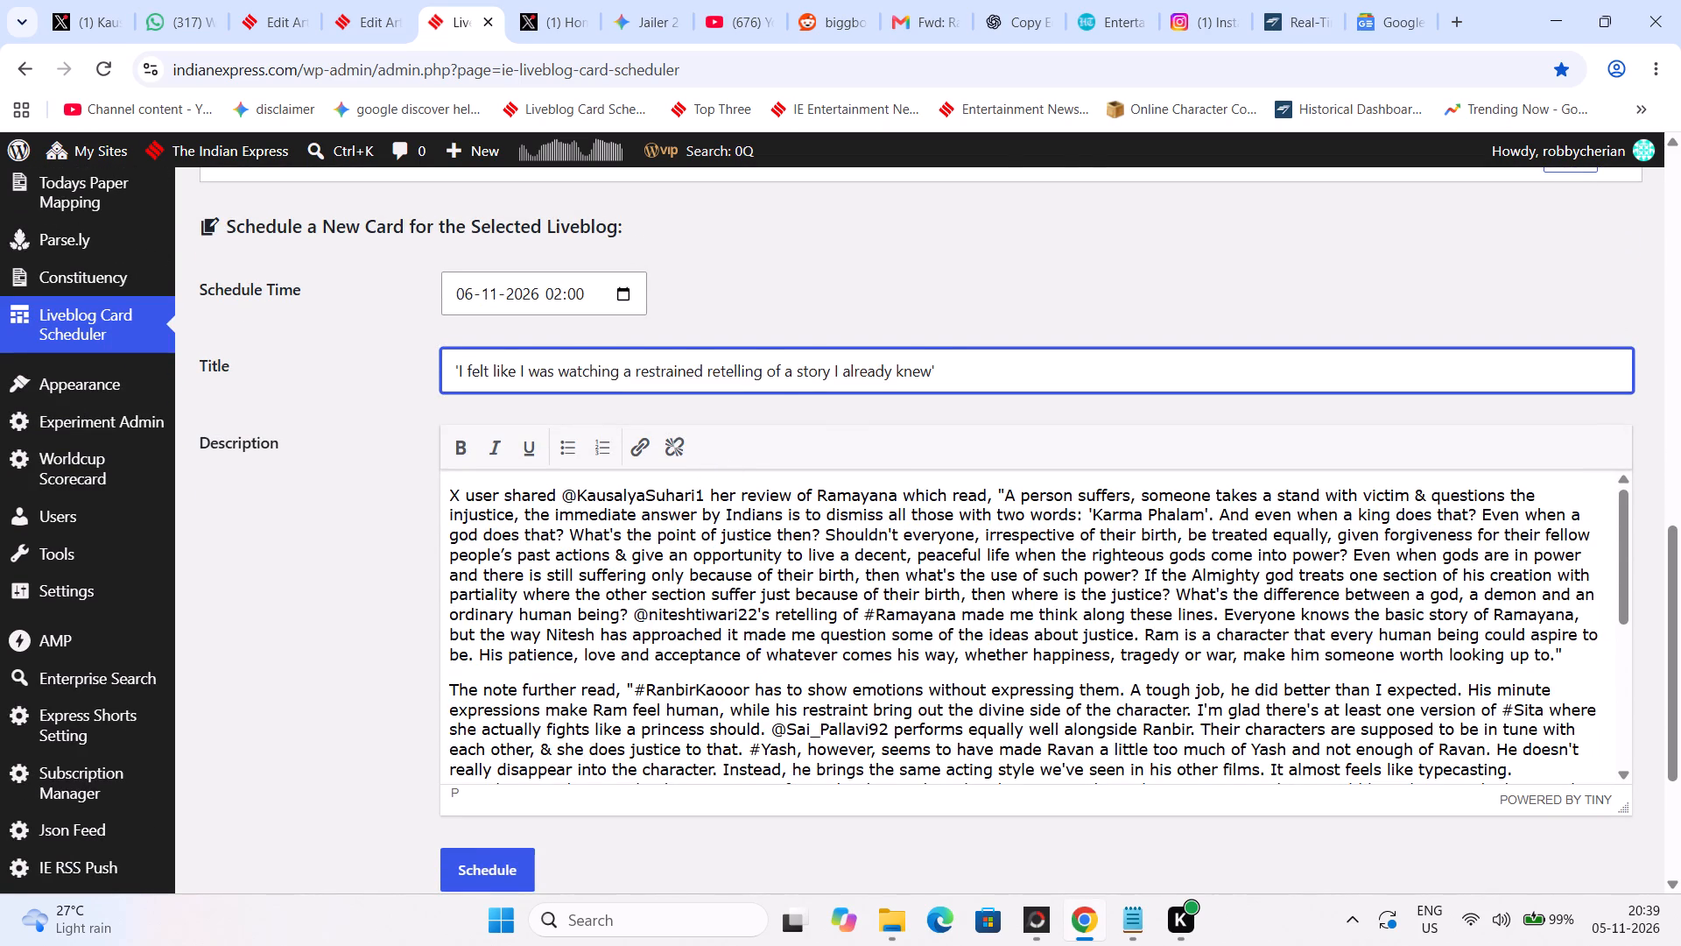
left_click_drag(506, 499, 561, 492)
key("ctrl+x")
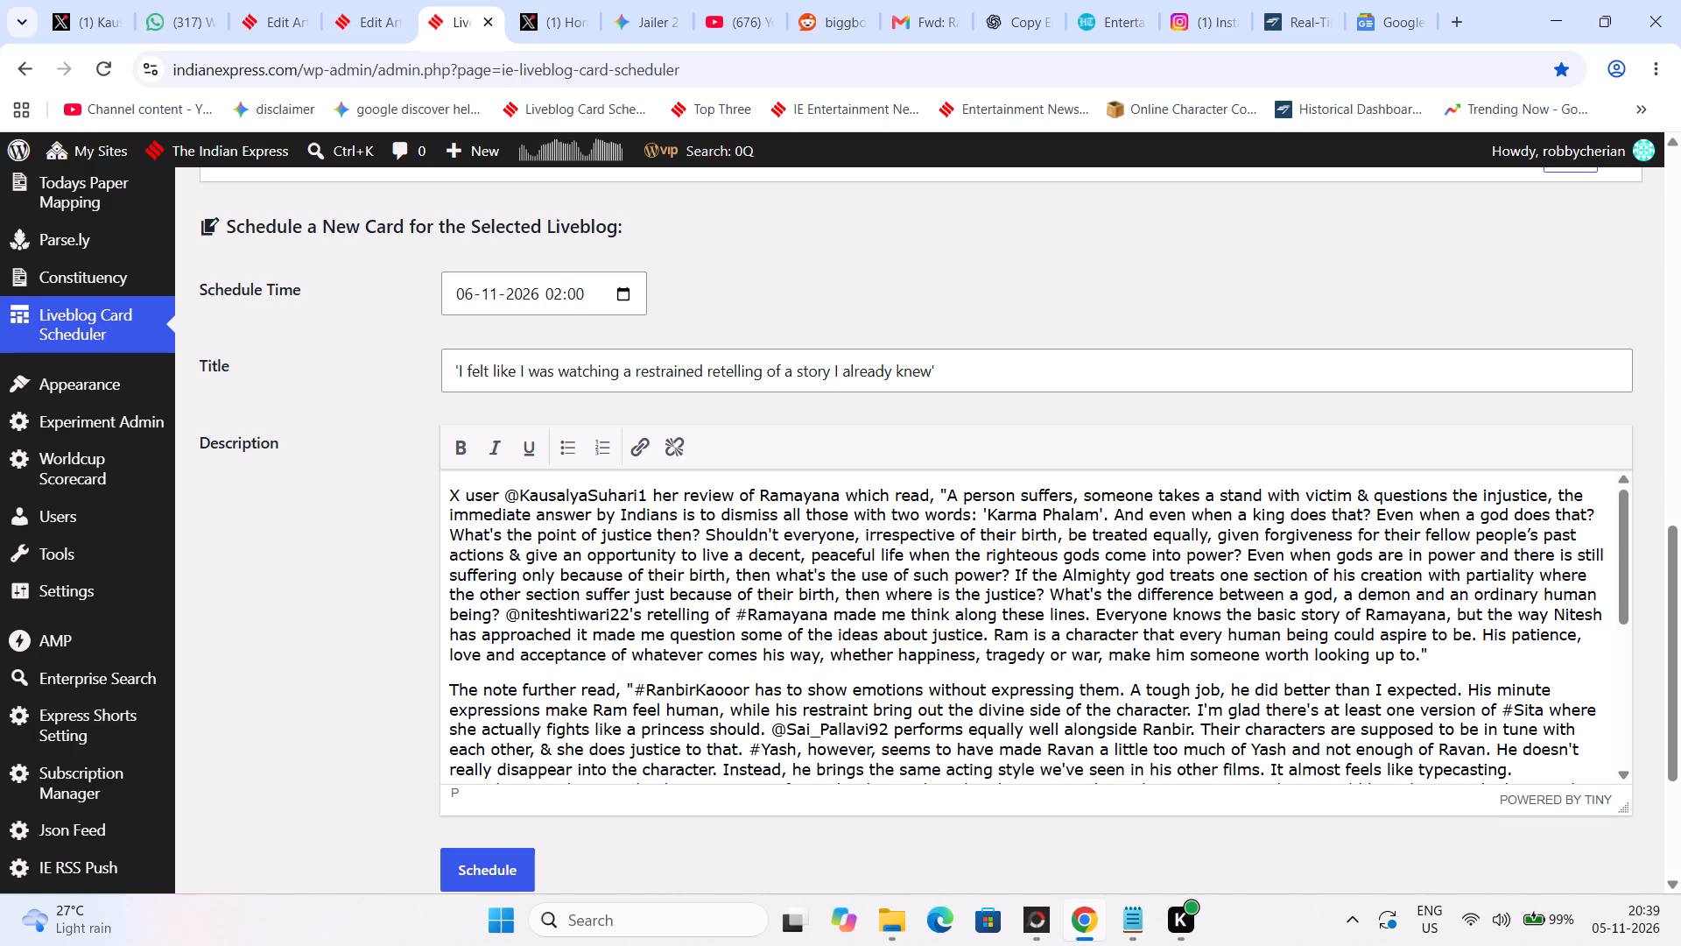
left_click(653, 491)
key("ctrl+v")
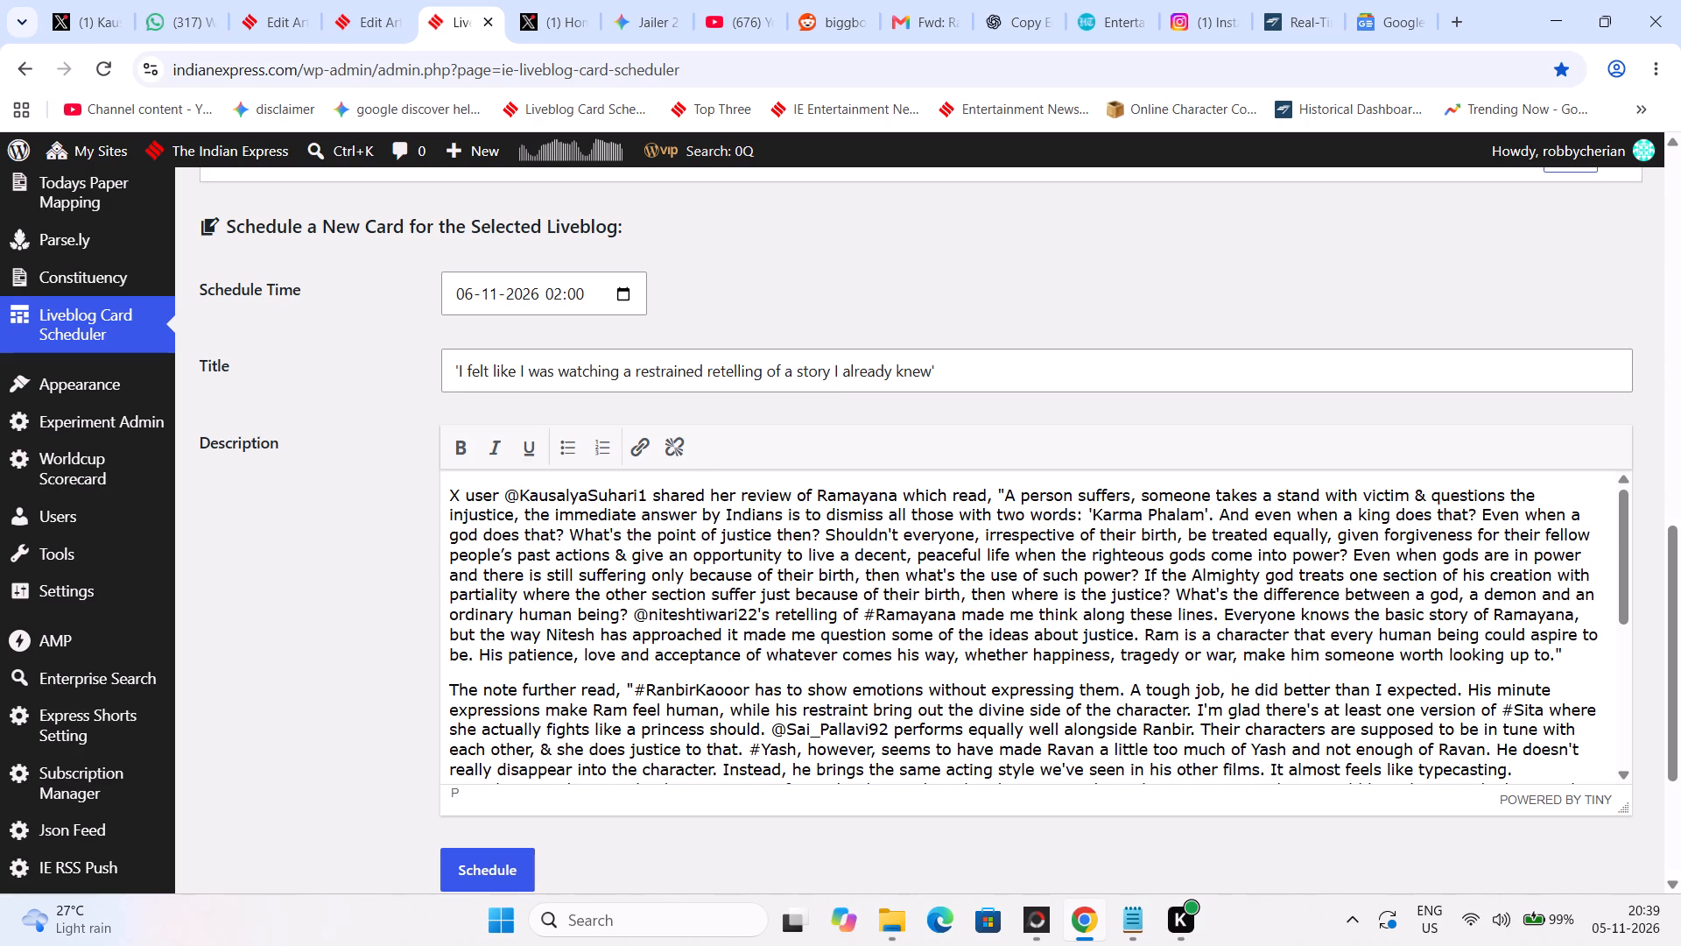
Proofread the new card's description and check its schedule time against the cards already scheduled for the liveblog.
scroll(747, 668, "down", 4)
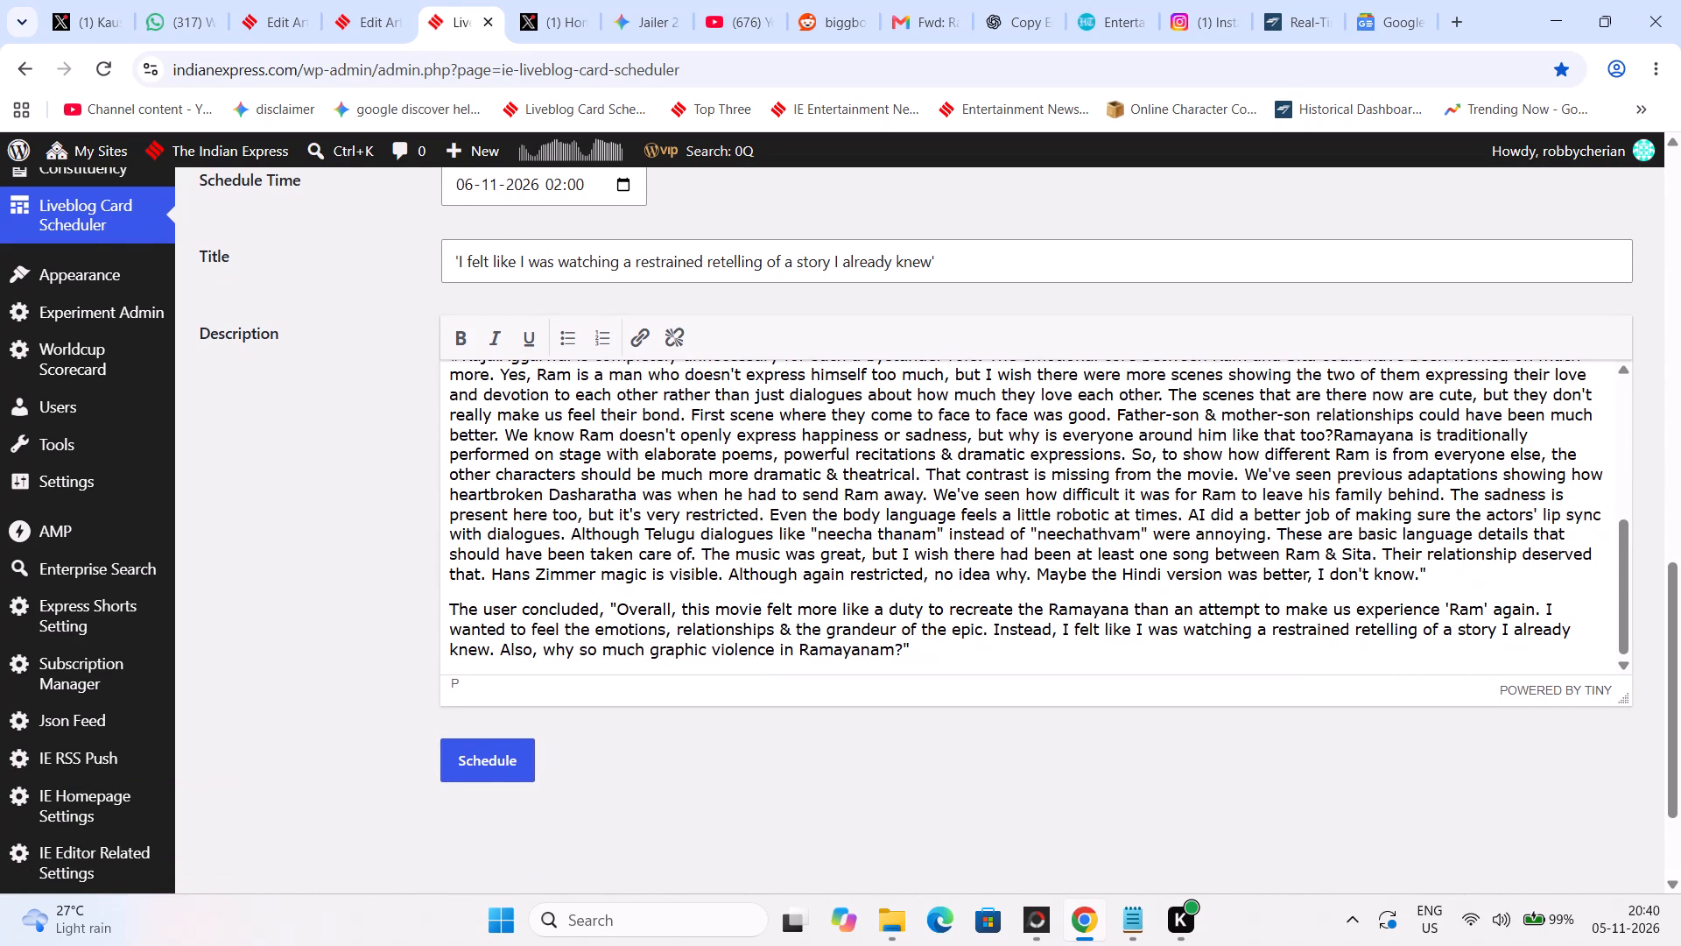
scroll(749, 655, "up", 3)
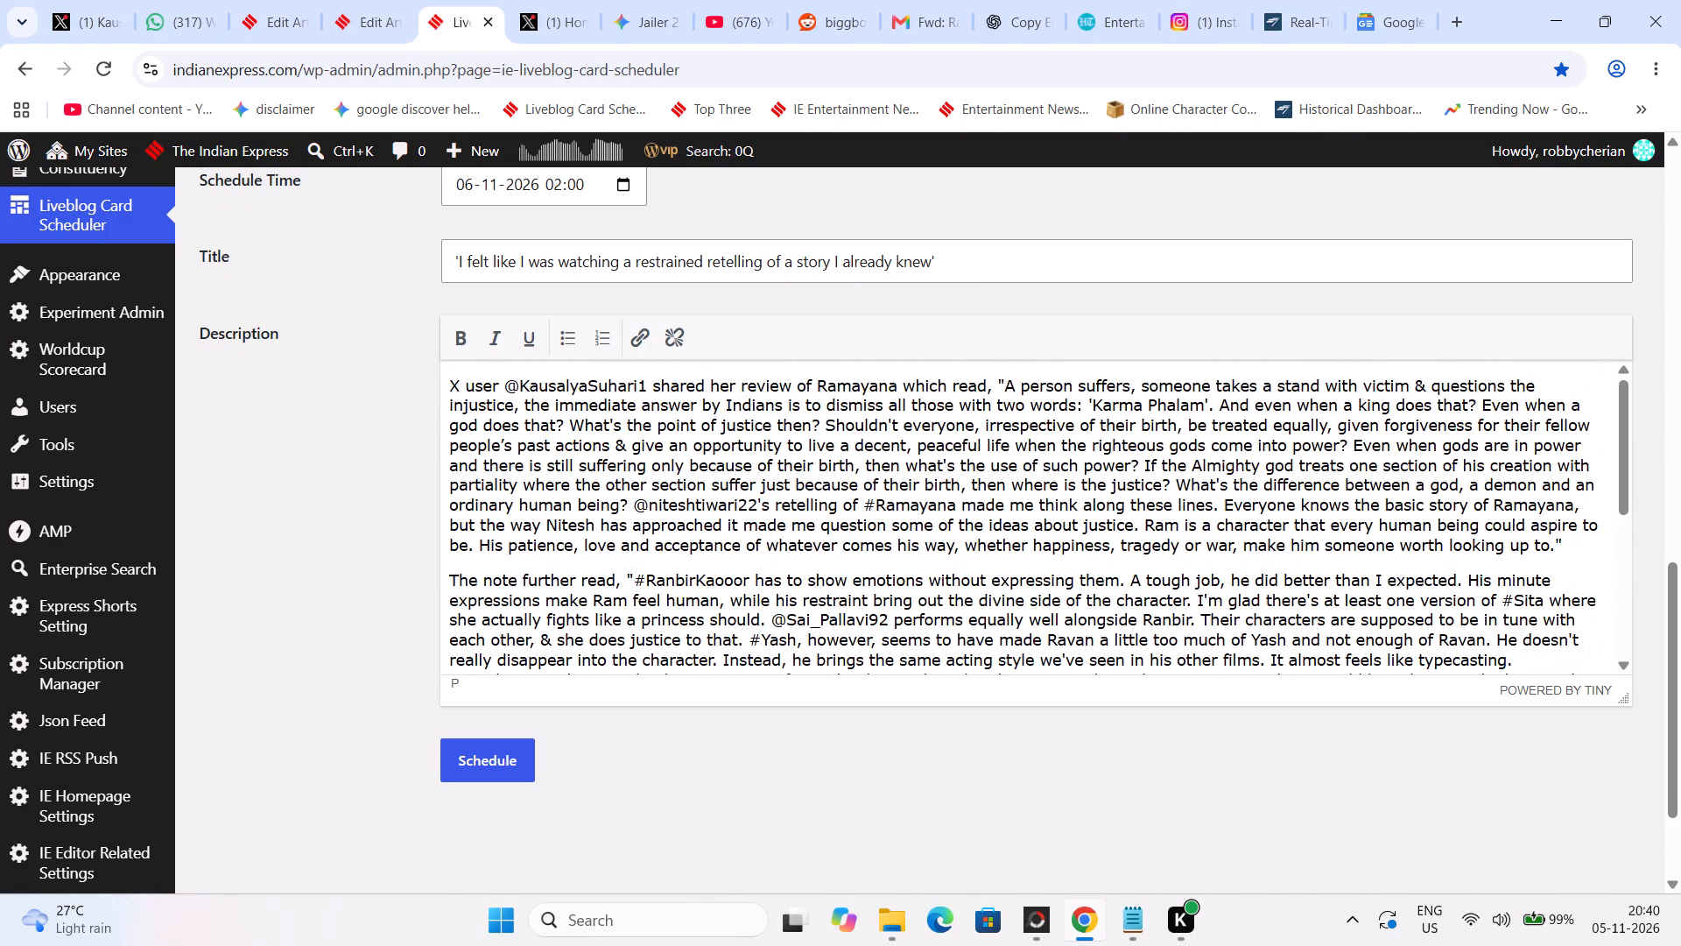
scroll(751, 652, "up", 3)
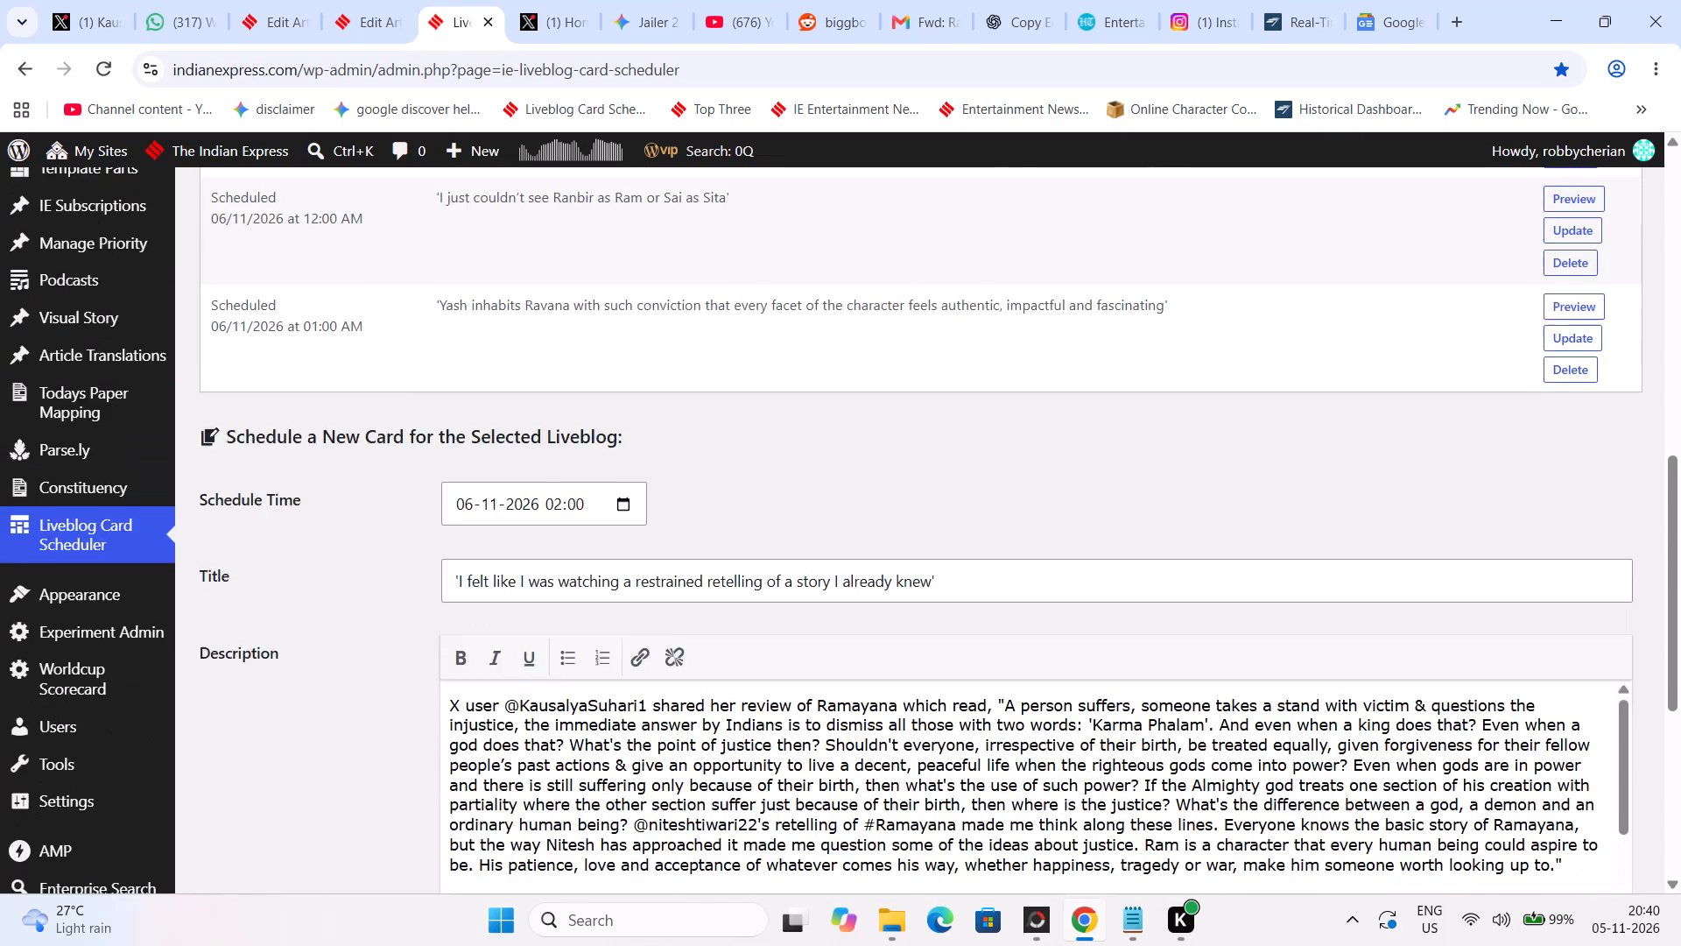
scroll(752, 647, "up", 5)
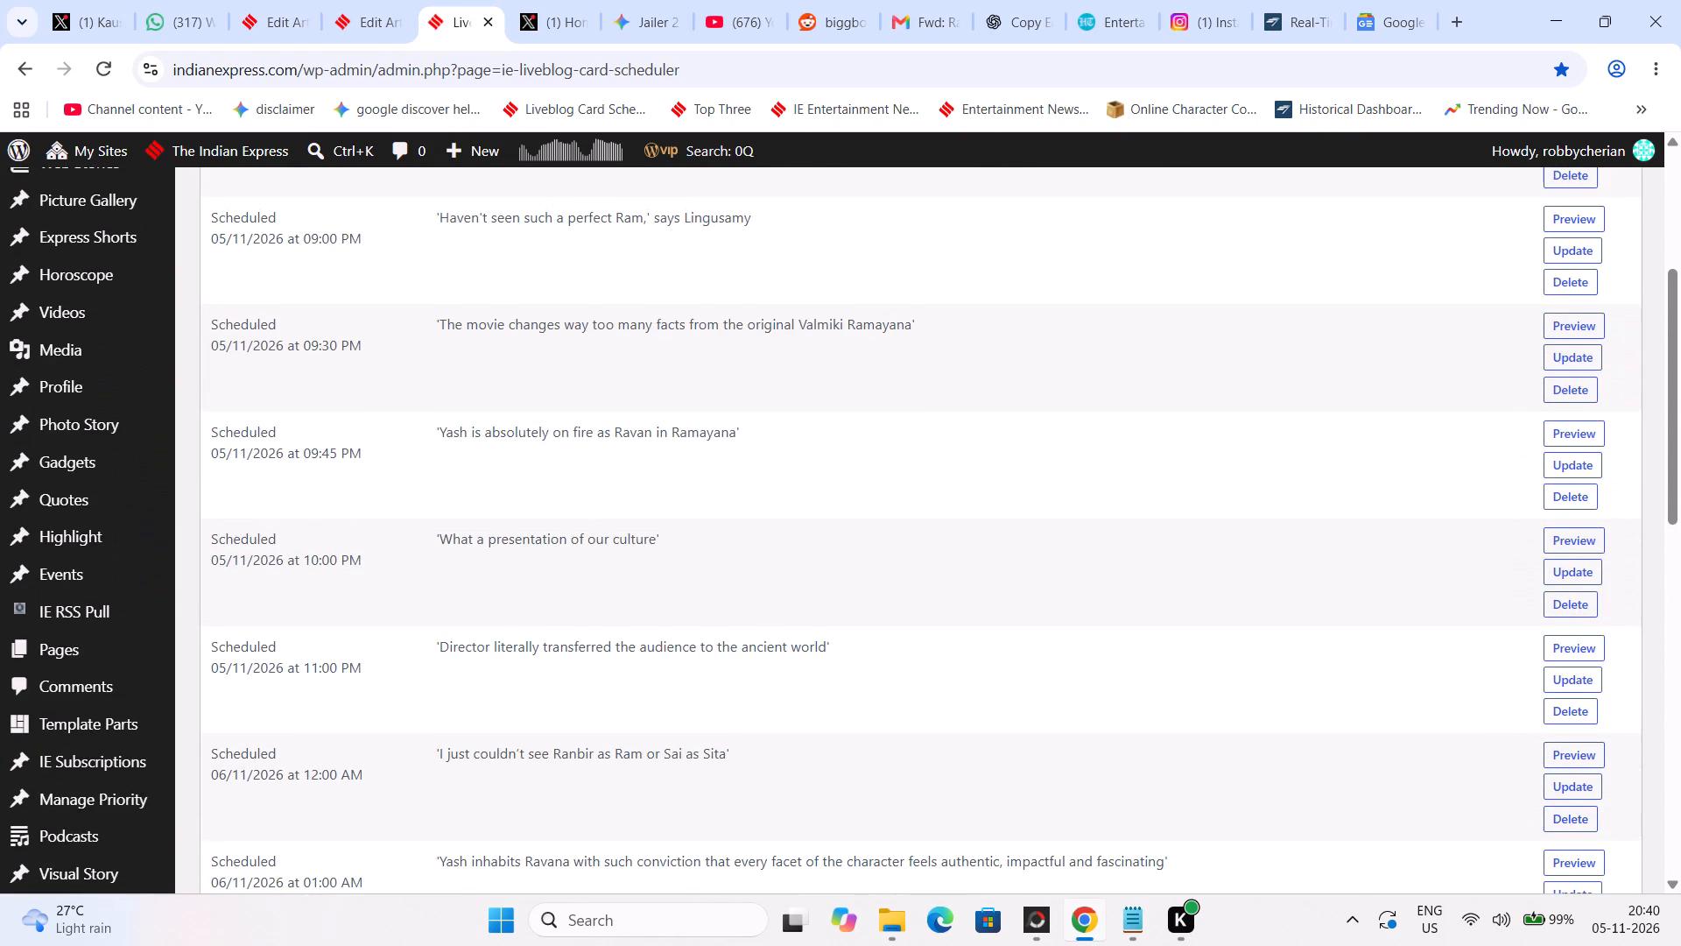
scroll(752, 644, "up", 1)
scroll(752, 644, "down", 2)
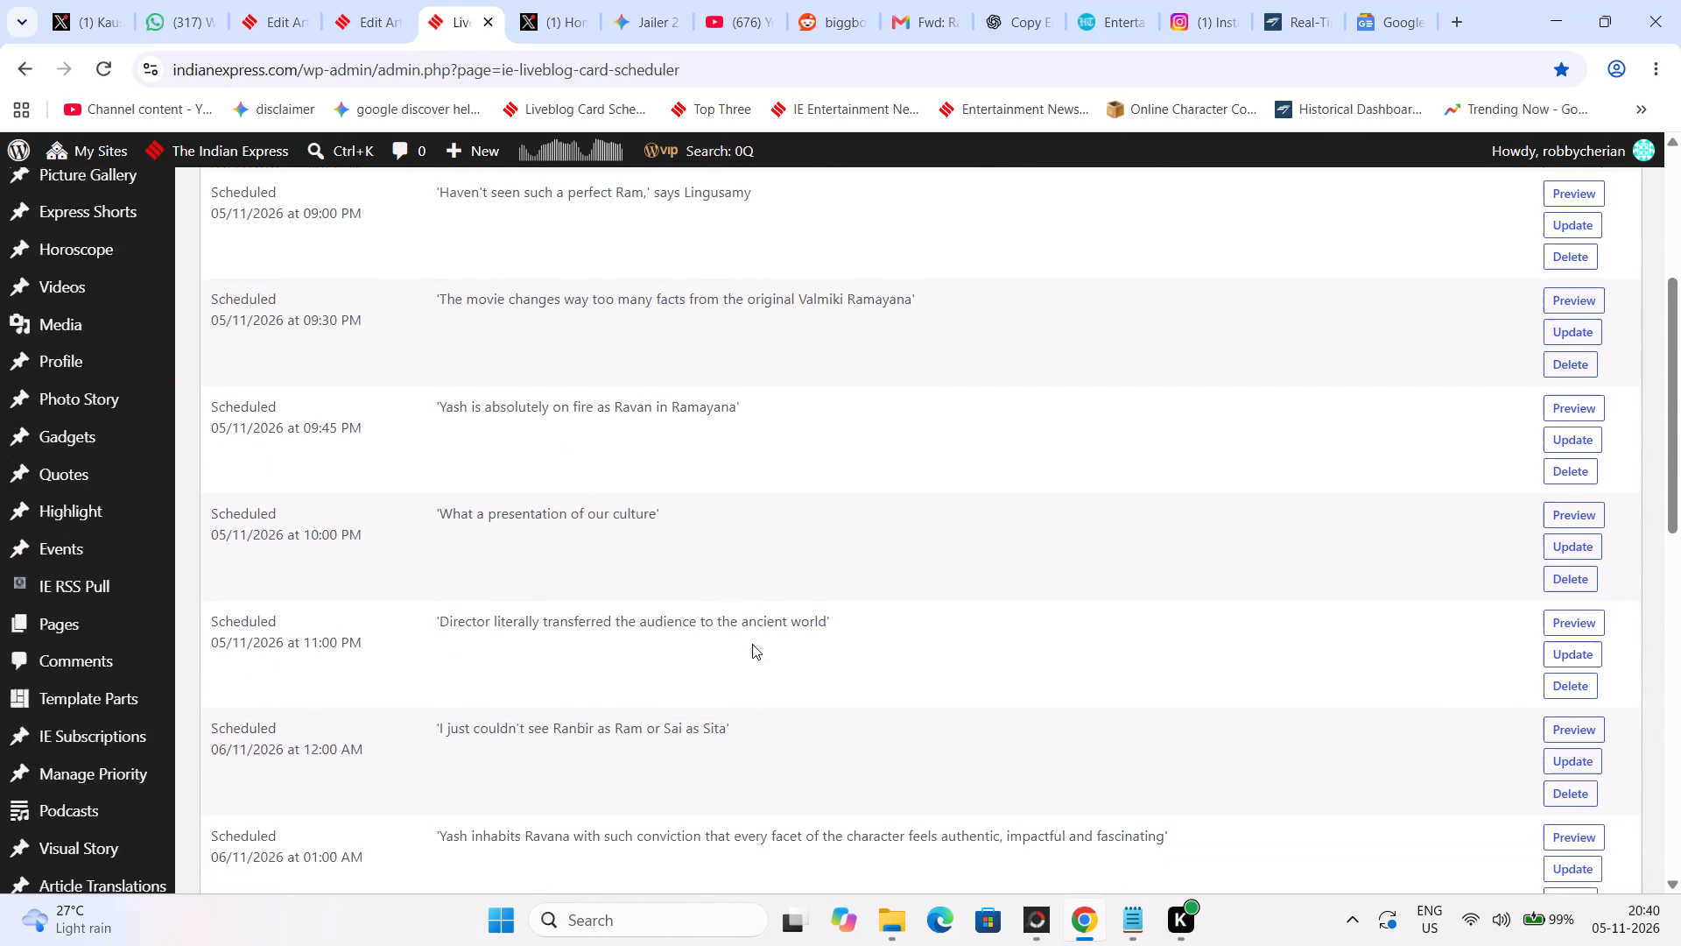
scroll(752, 644, "down", 5)
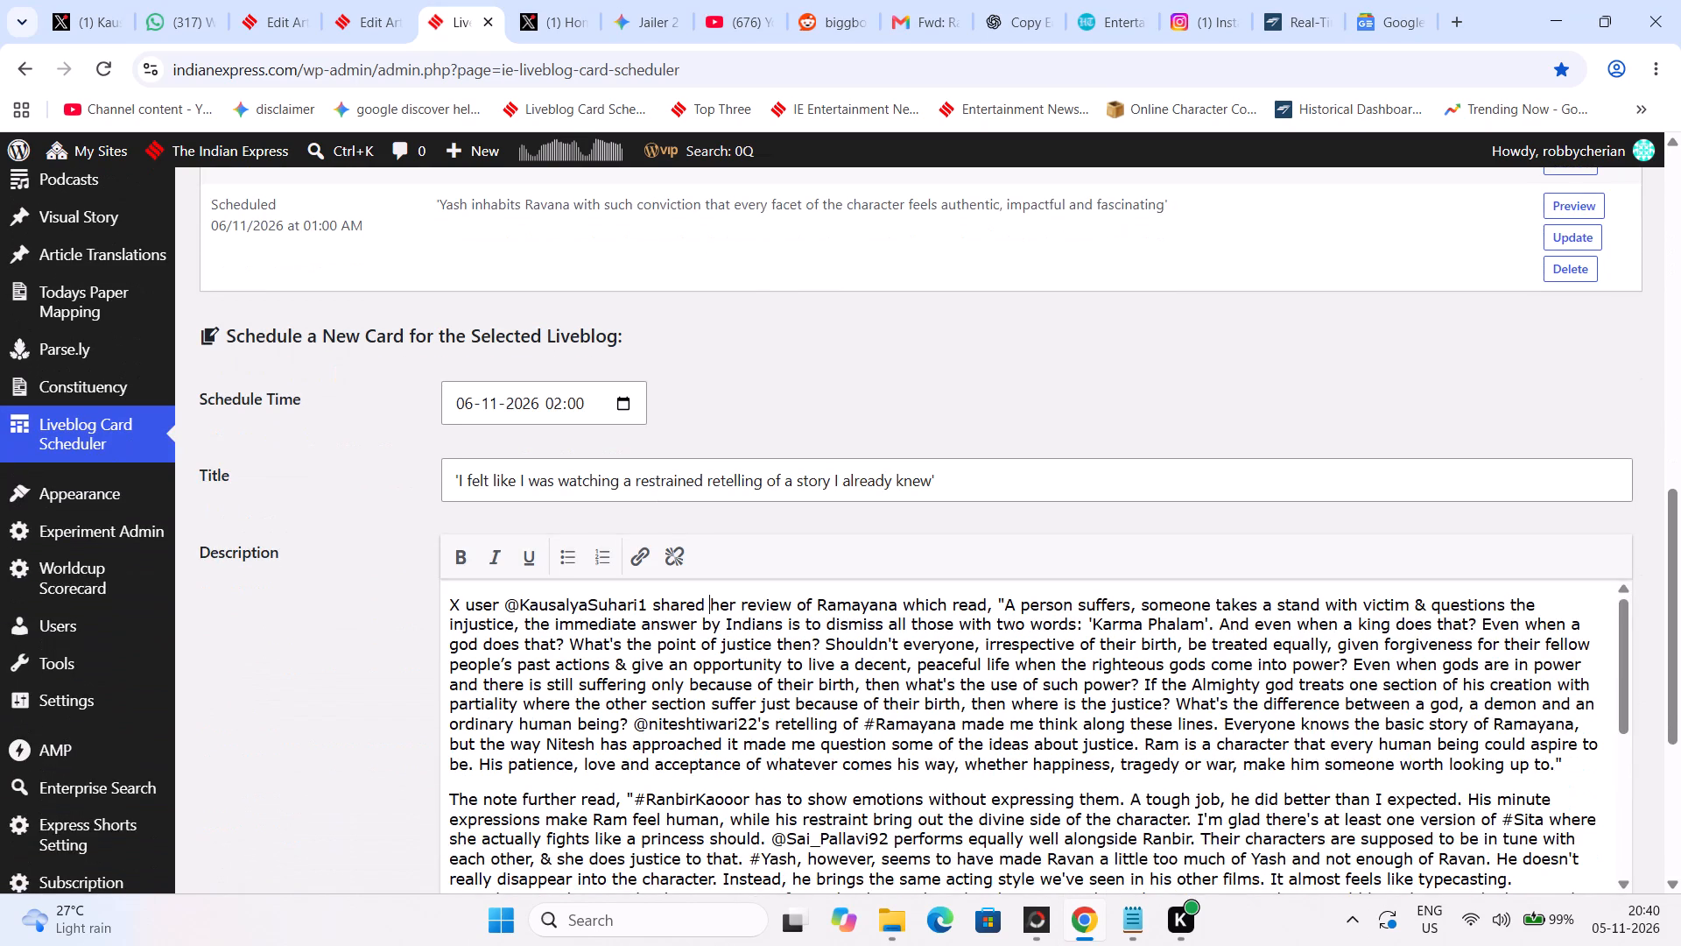
scroll(752, 644, "down", 4)
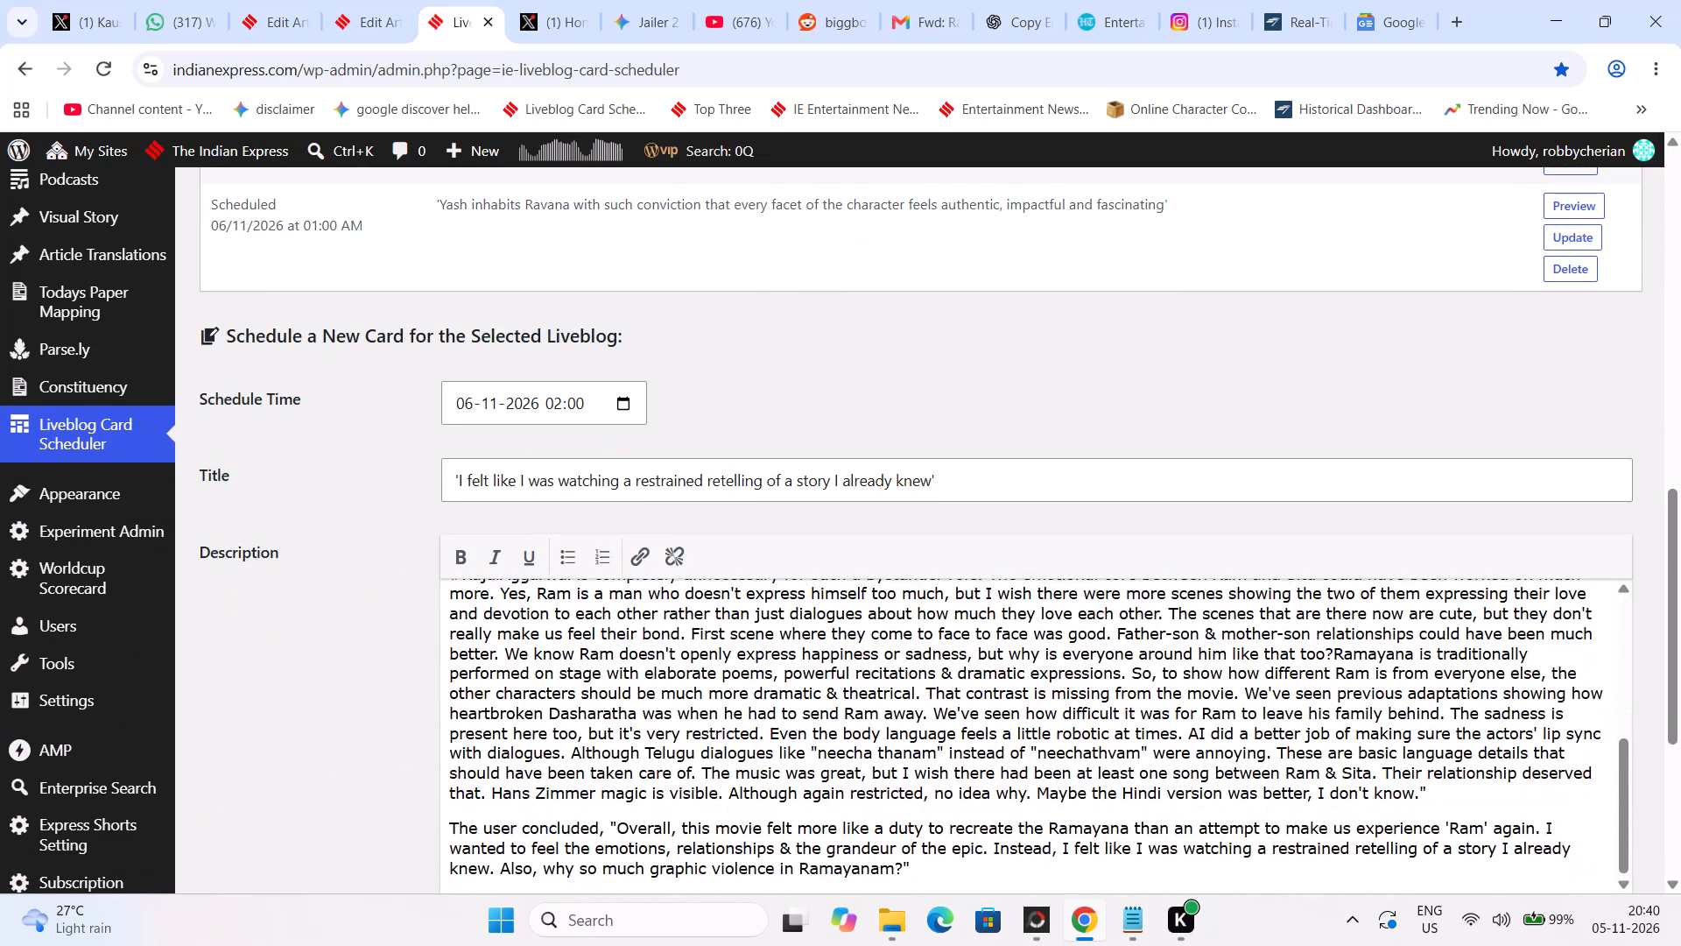
Schedule the new card 'I felt like I was watching a restrained retelling of a story I already knew' and close the Liveblog Card Scheduler.
scroll(639, 665, "down", 2)
left_click(503, 754)
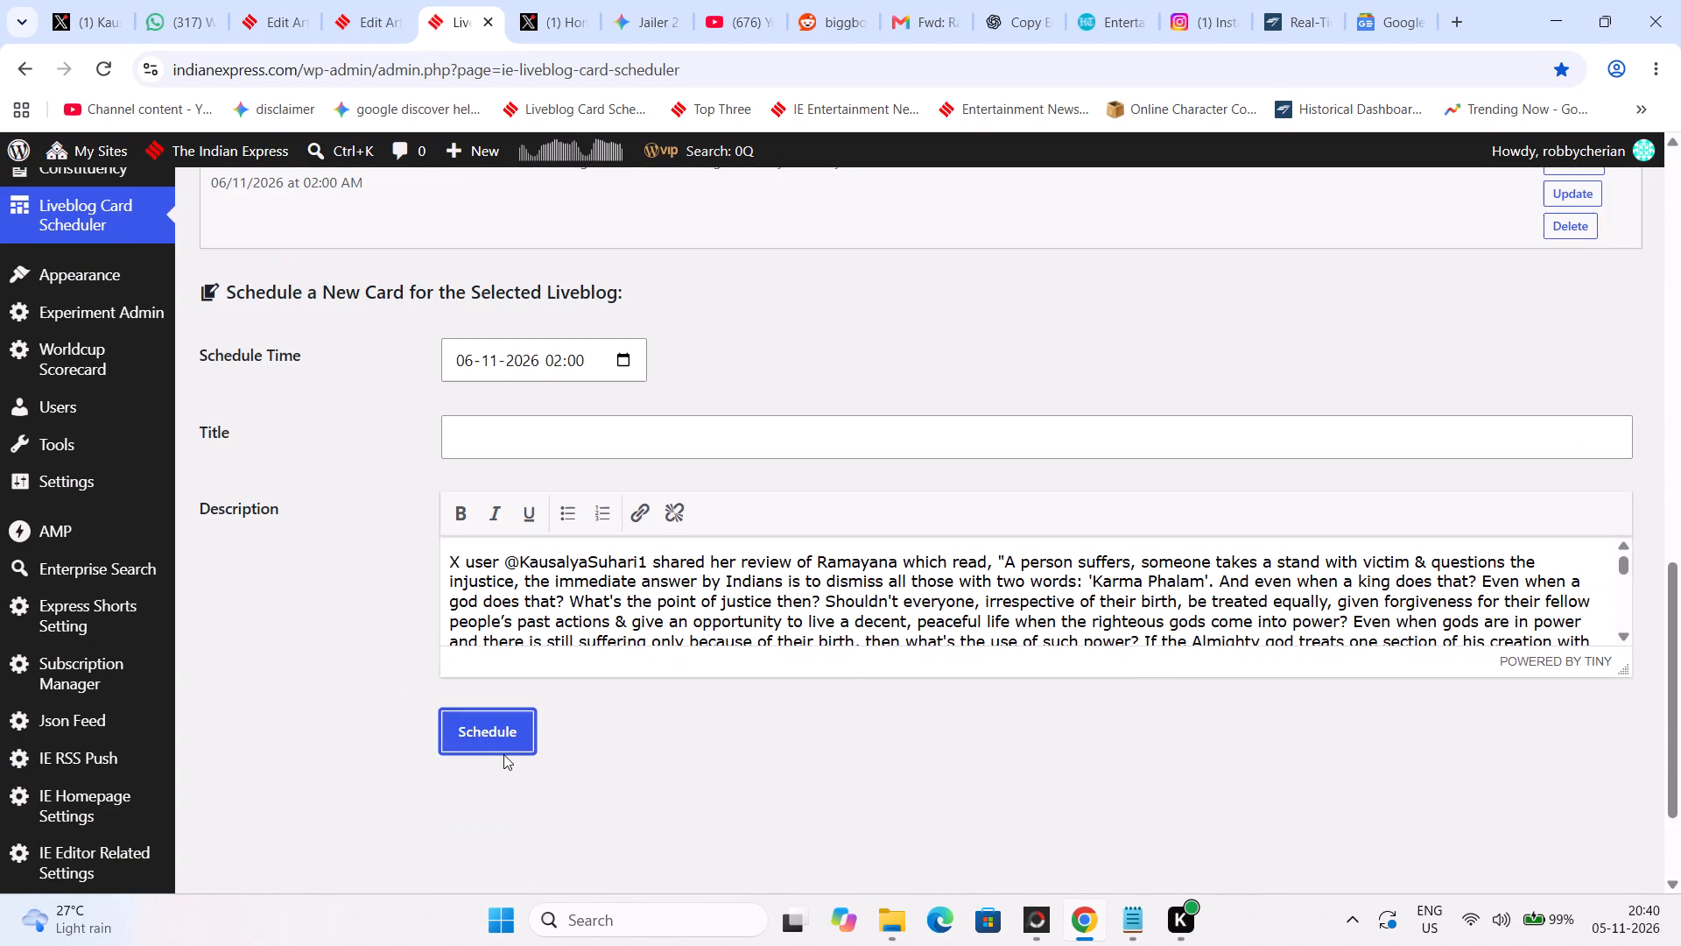
scroll(503, 752, "up", 10)
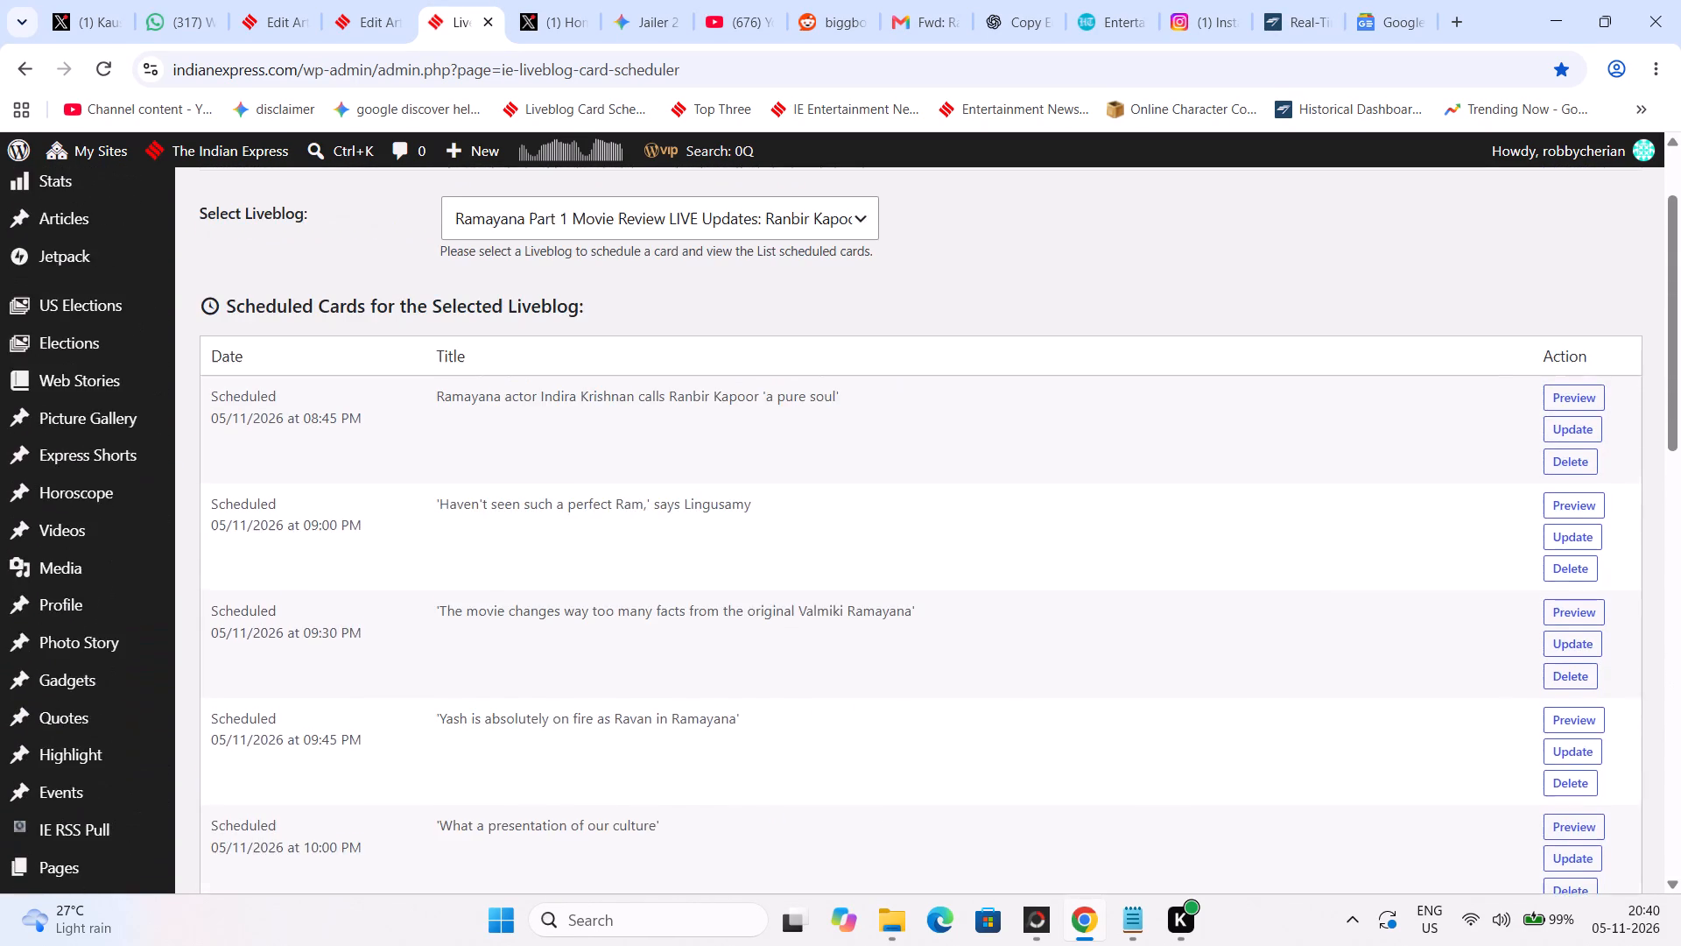
scroll(513, 749, "up", 2)
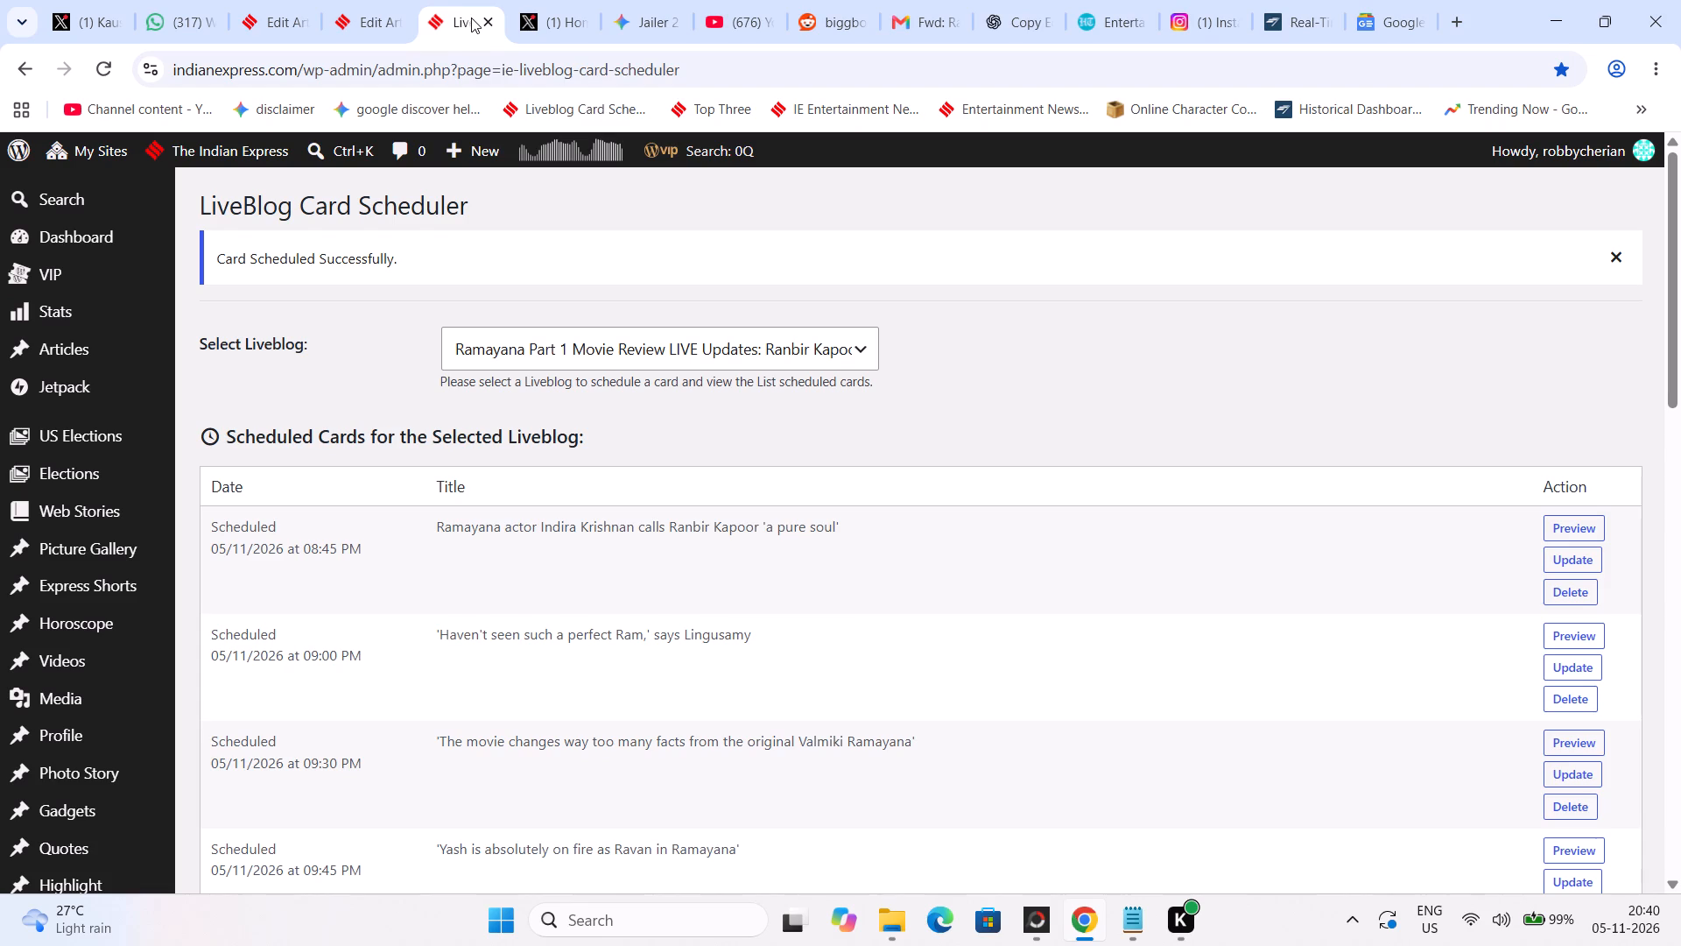
left_click(490, 20)
Look through the X home feed for new posts about Ramayana Part 1.
scroll(447, 512, "down", 4)
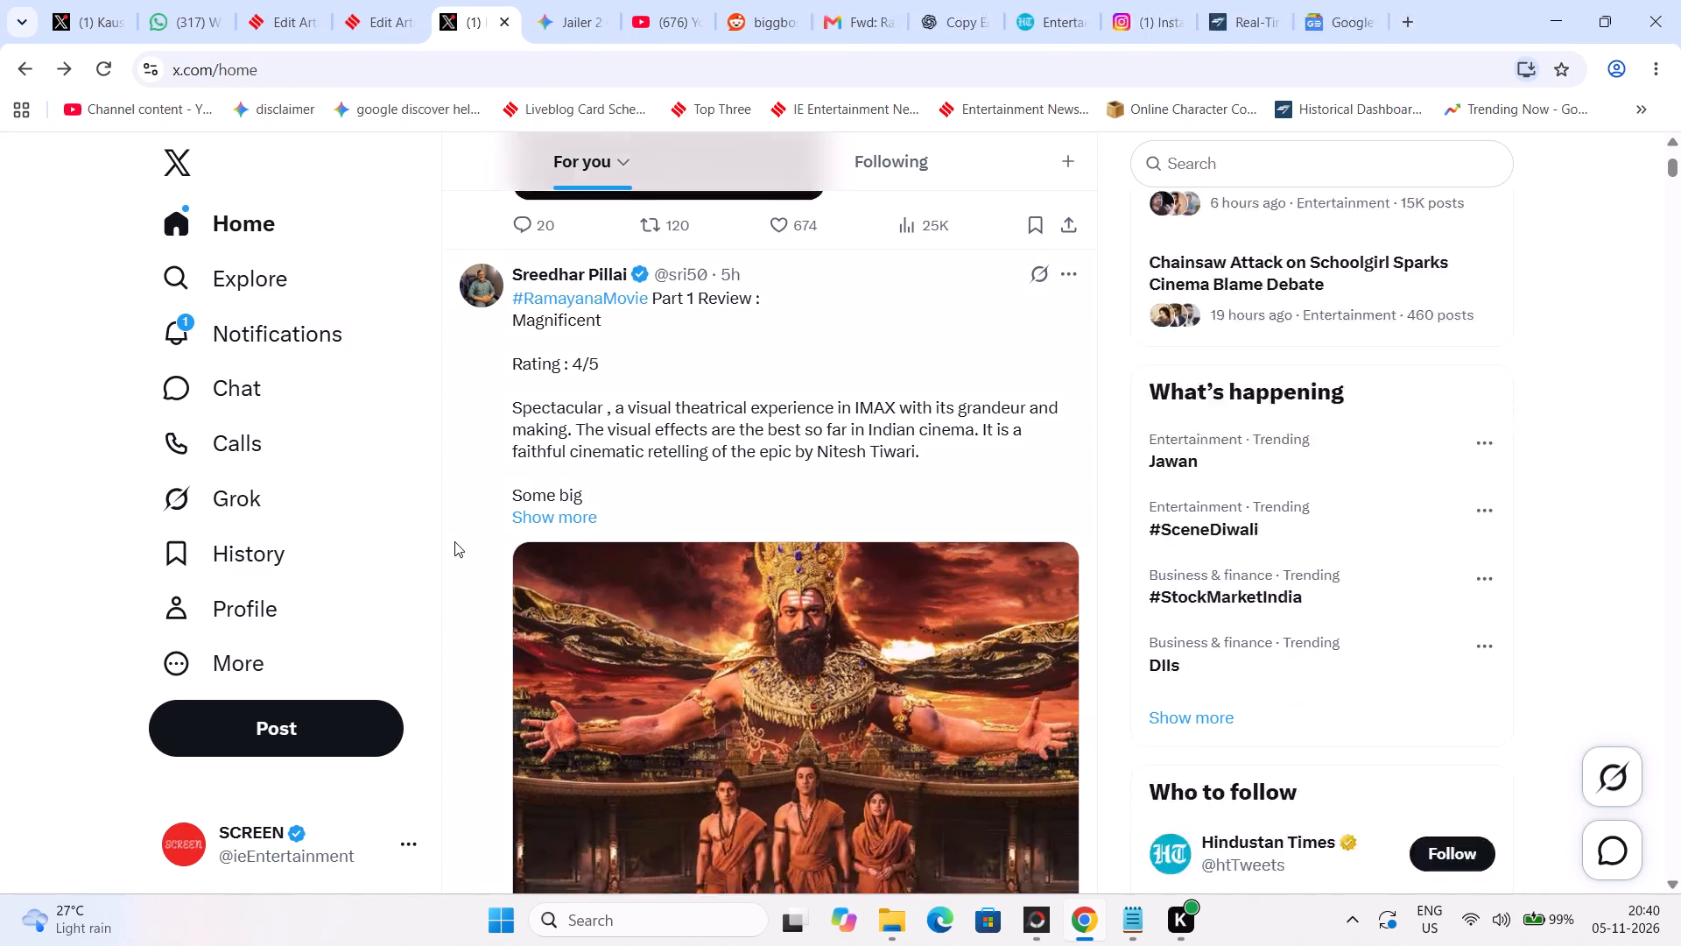
scroll(454, 542, "down", 3)
left_click(339, 0)
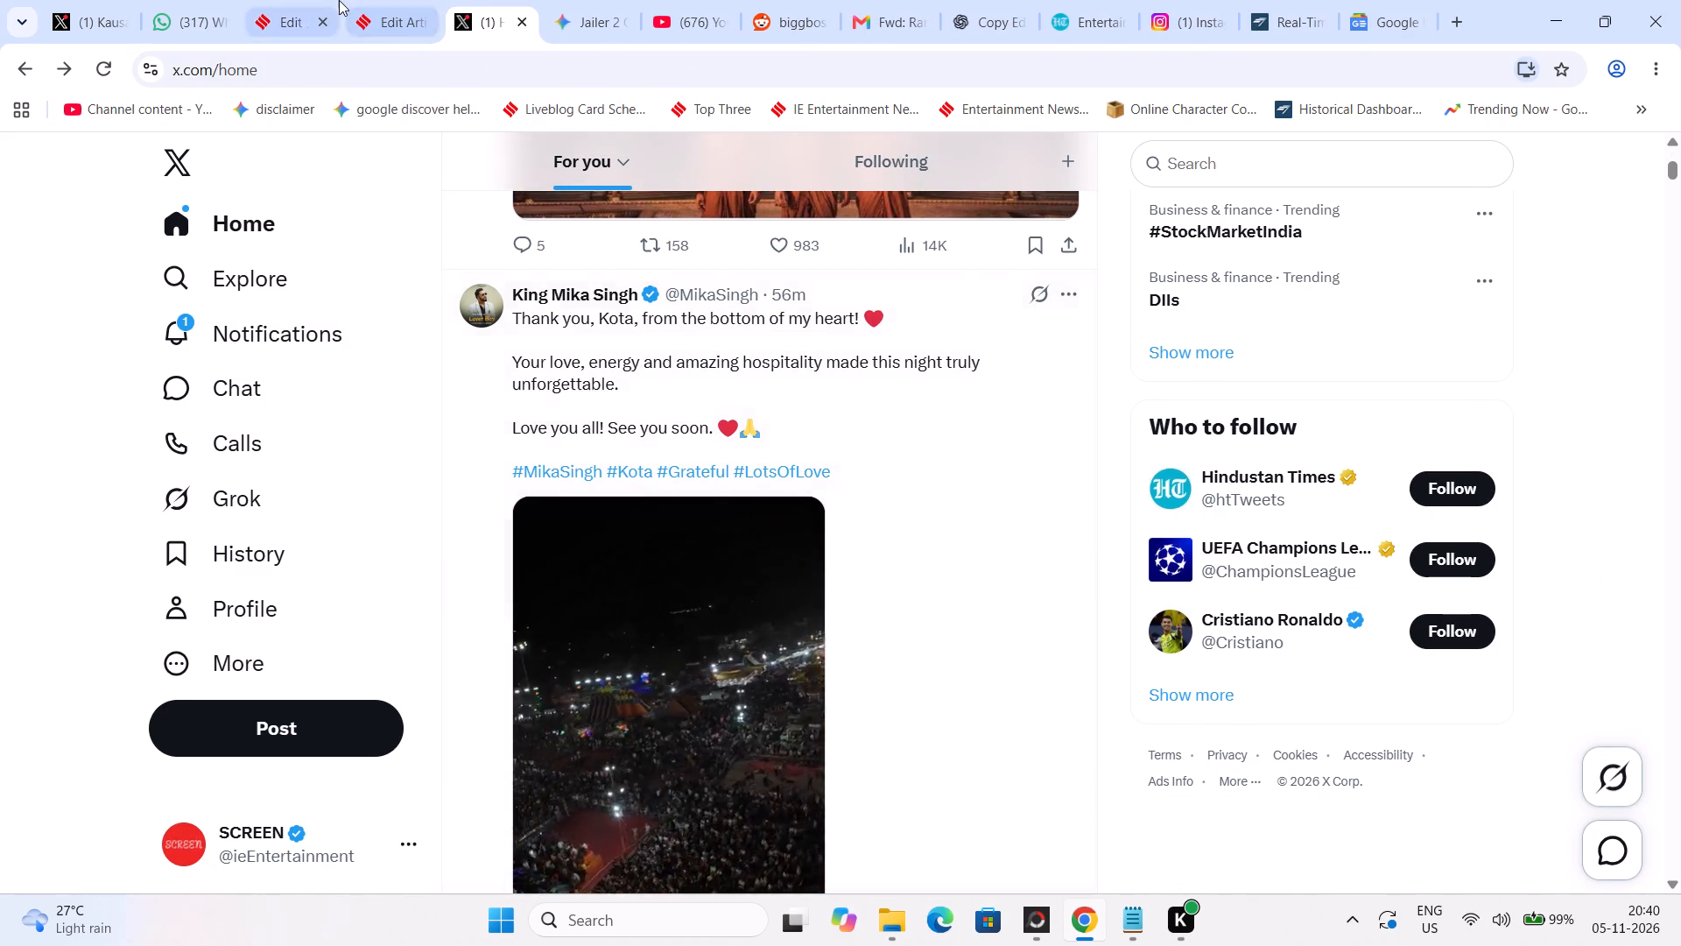
Go to the Instagram home feed, view Rashmika Mandanna's two current stories, and close the story viewer.
left_click(1172, 0)
right_click(1172, 0)
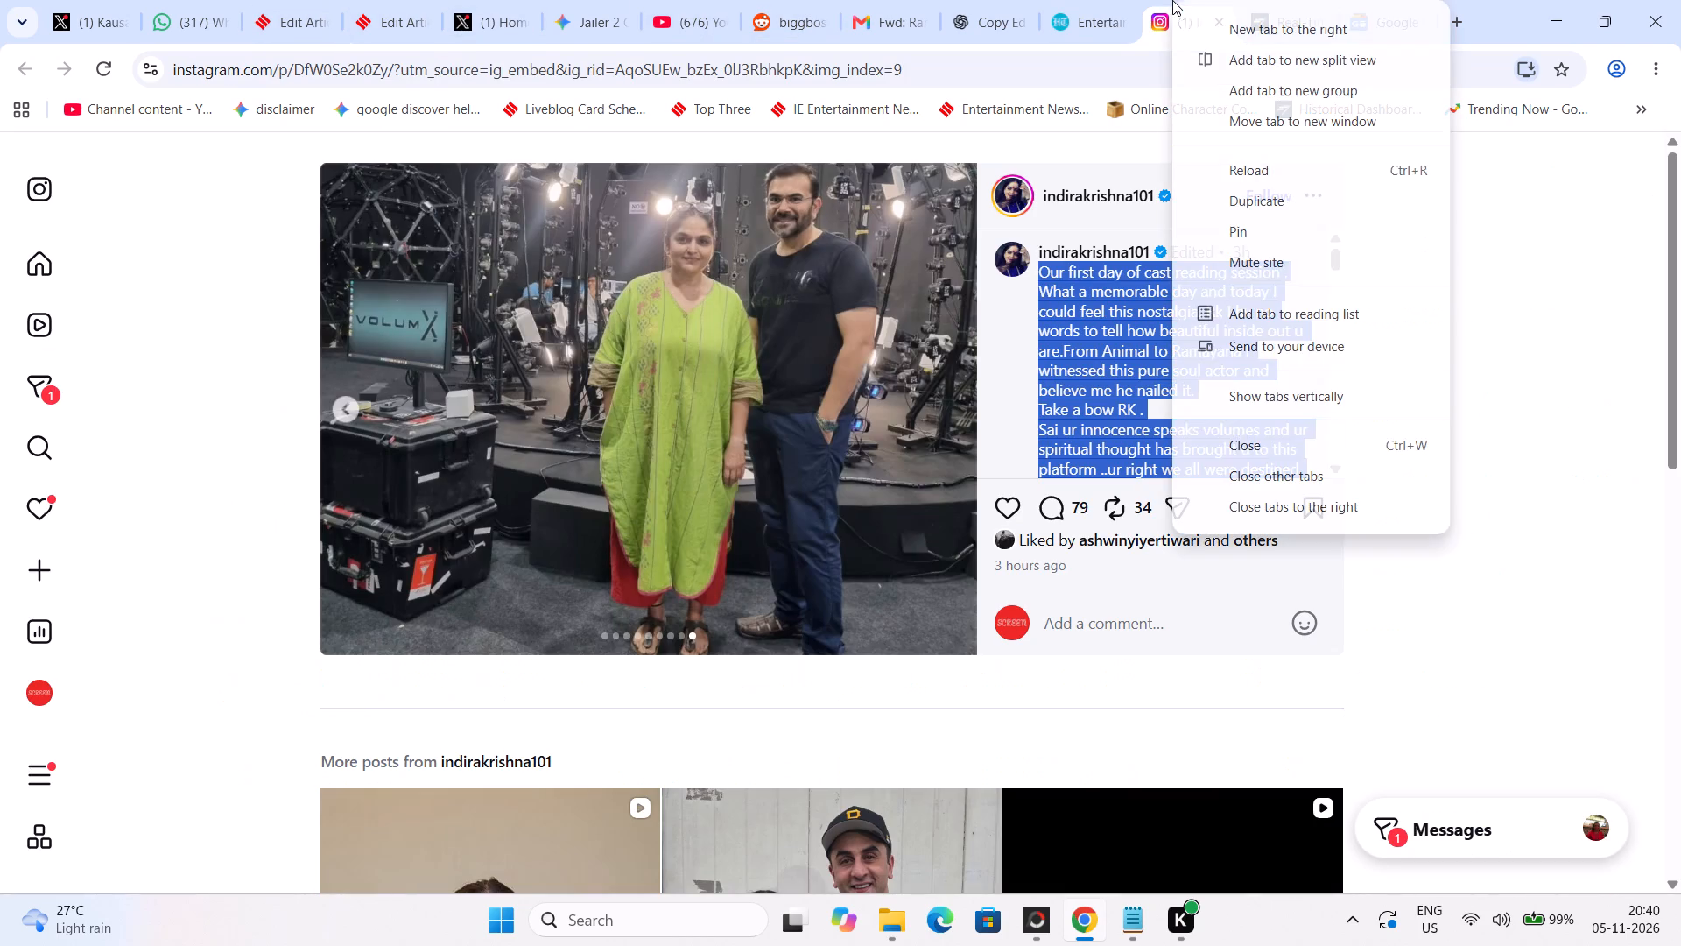
left_click(45, 178)
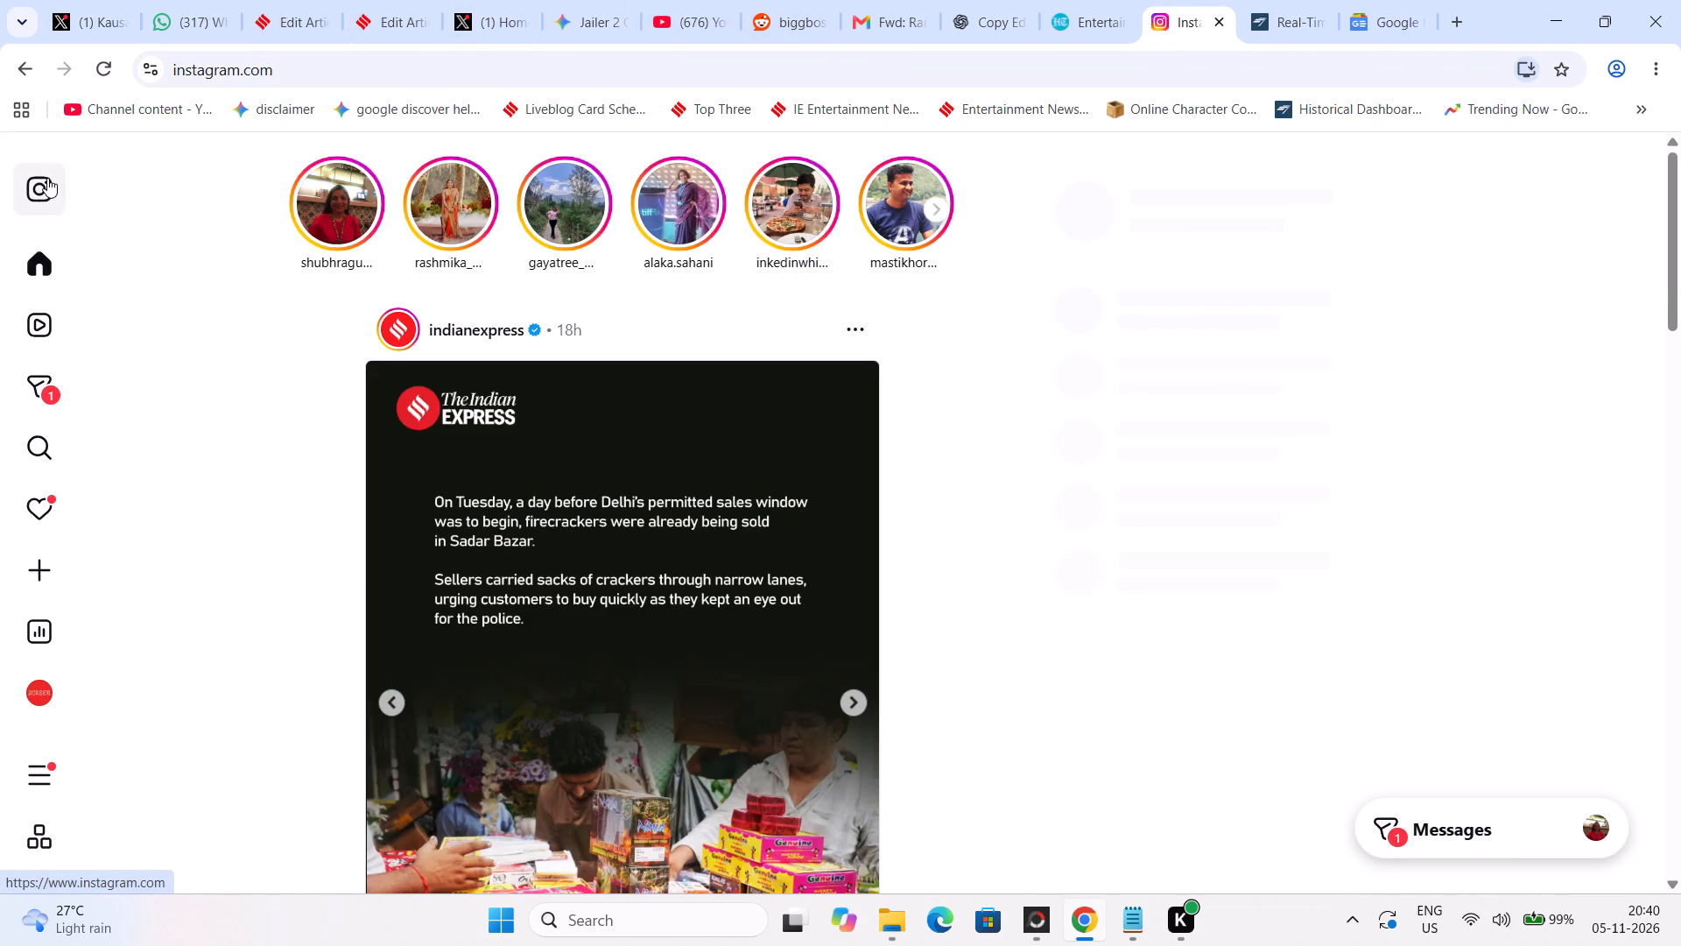
left_click(471, 222)
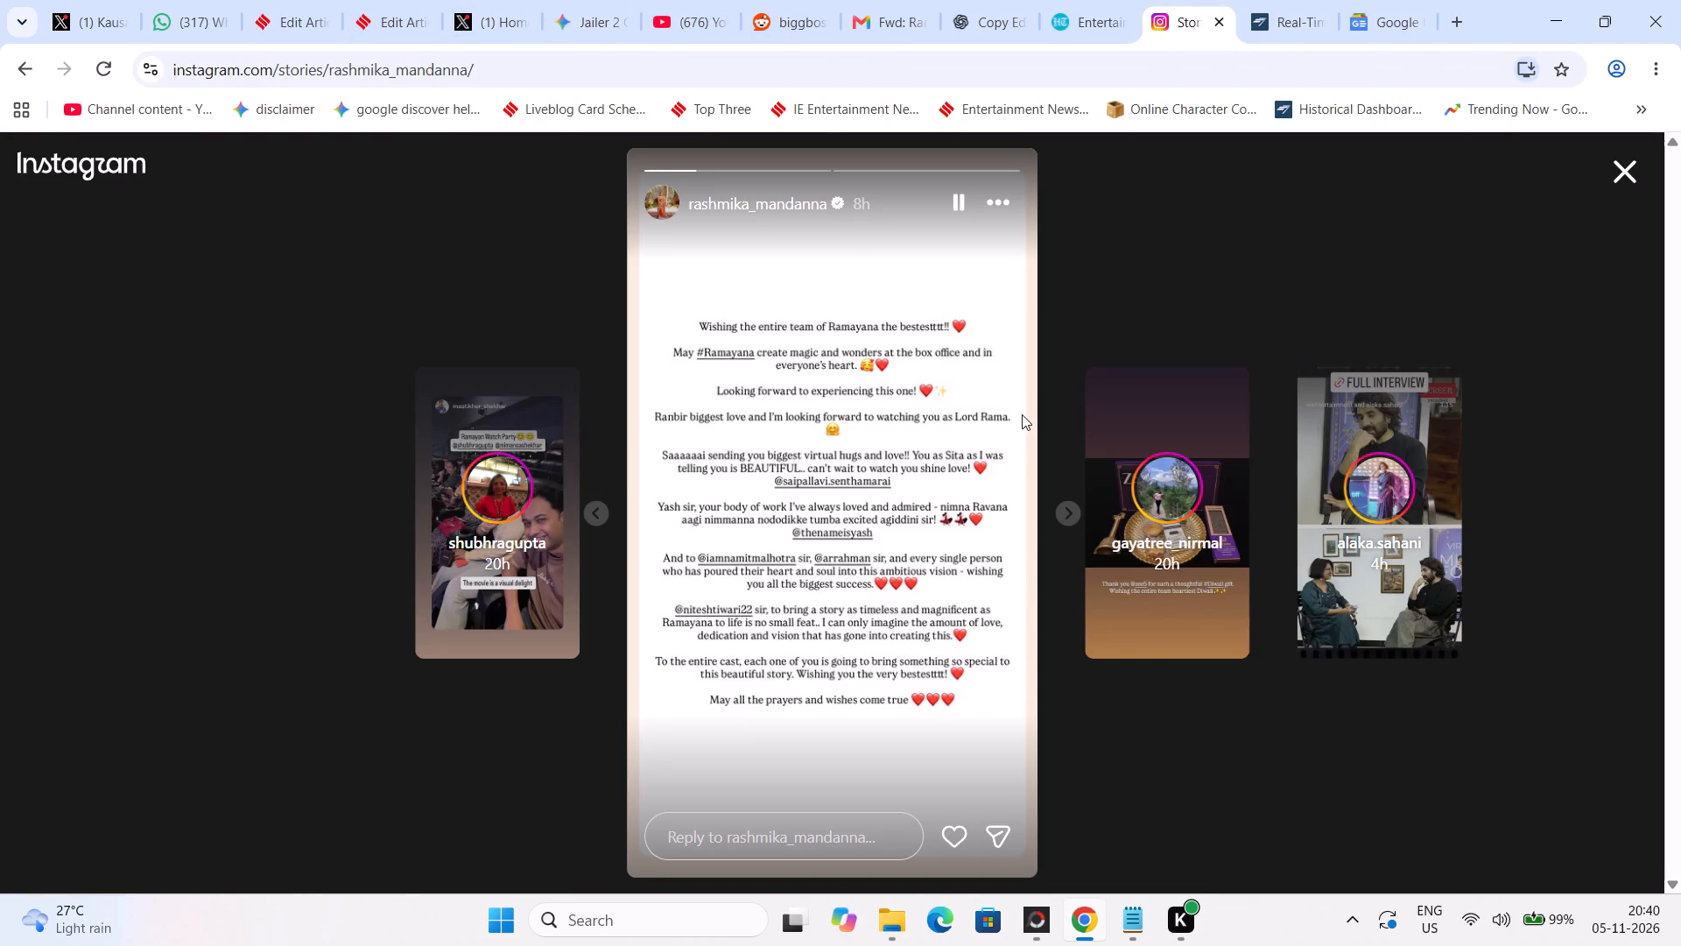
left_click(1075, 508)
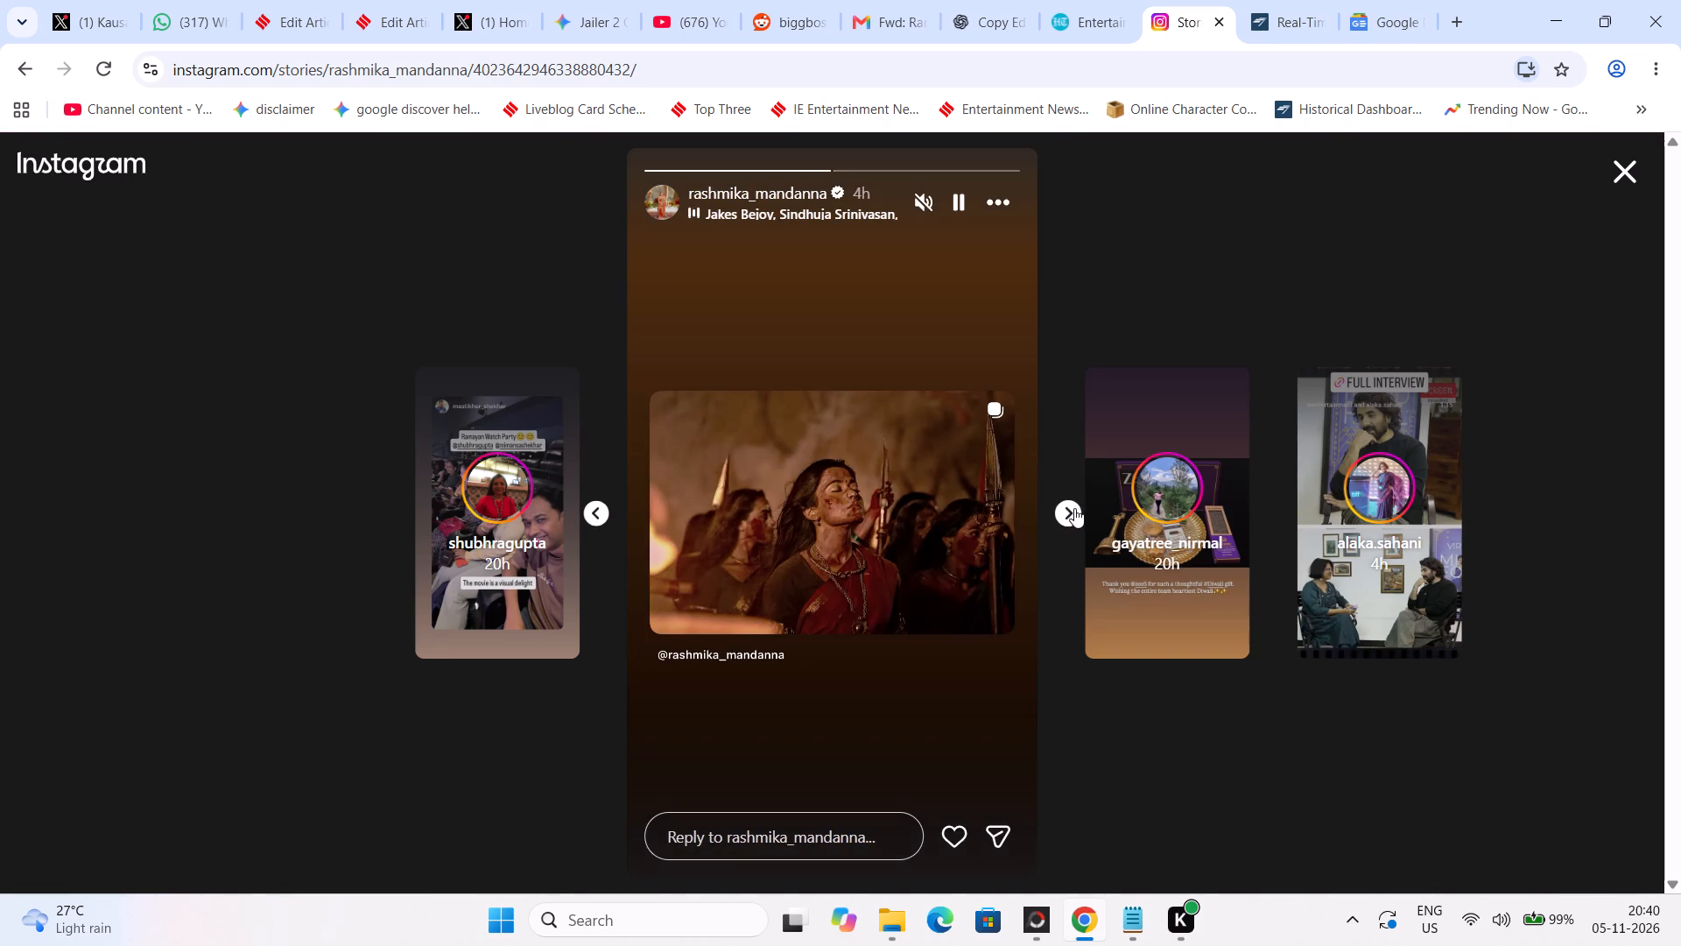